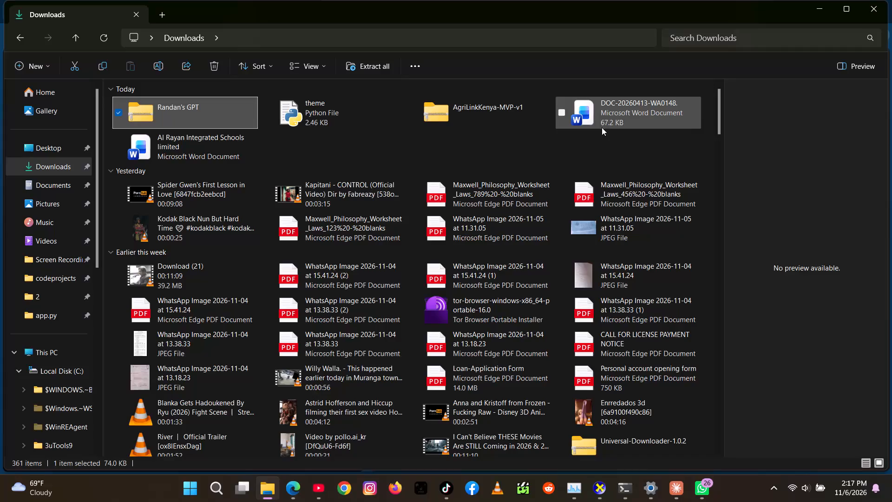
Open the DOC-20260413-WA0148 document from Downloads and accept the pending PDF conversion.
double_click(602, 127)
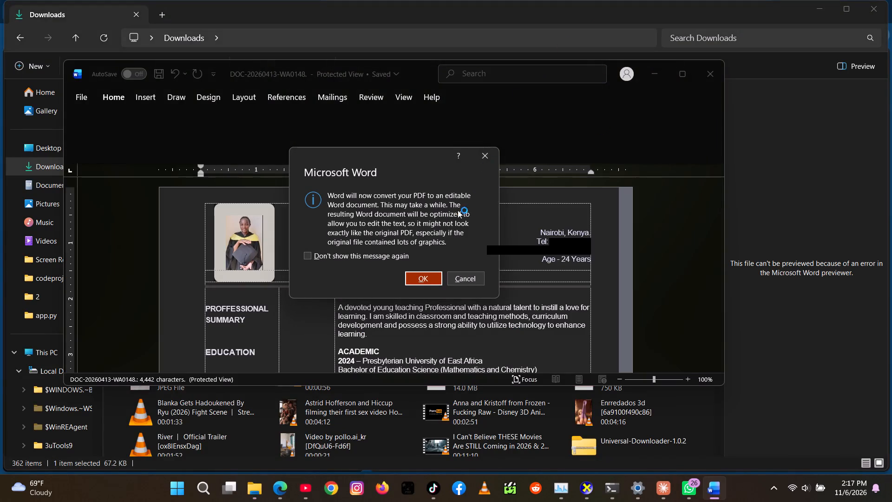
click(432, 275)
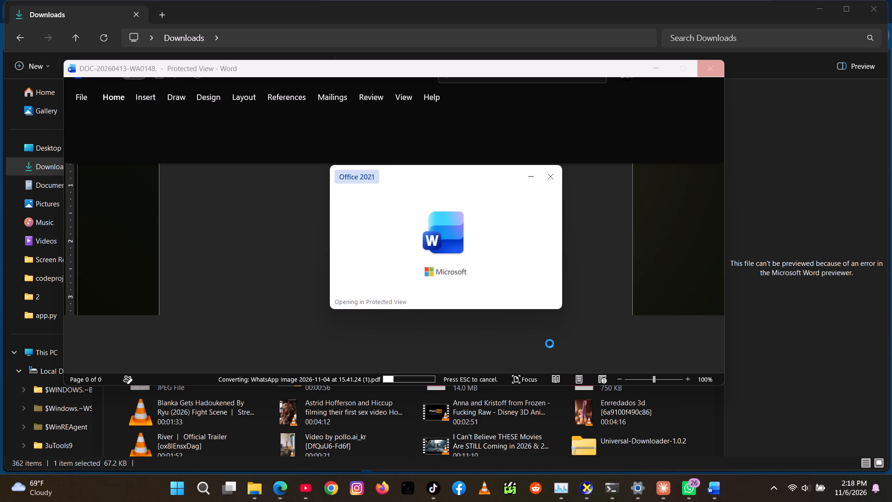
click(441, 248)
Open the Al Rayan Integrated Schools limited letter from Downloads in a maximized window and enable editing.
click(803, 223)
double_click(202, 153)
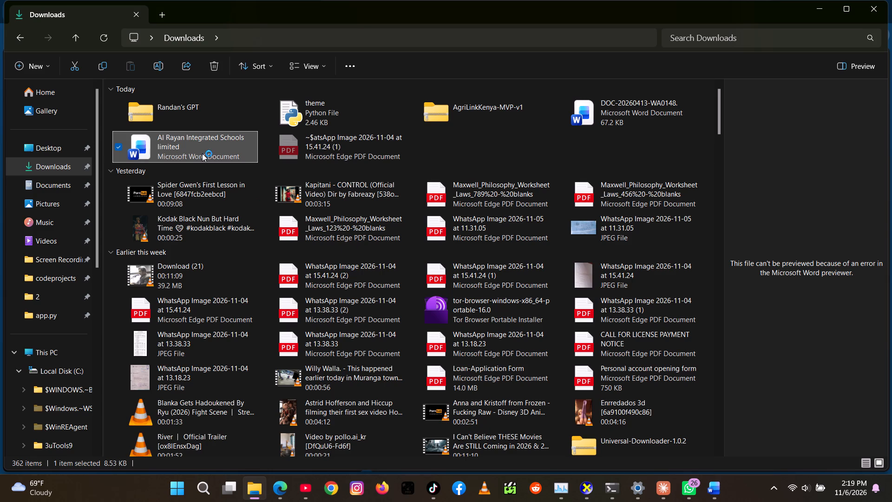
click(717, 489)
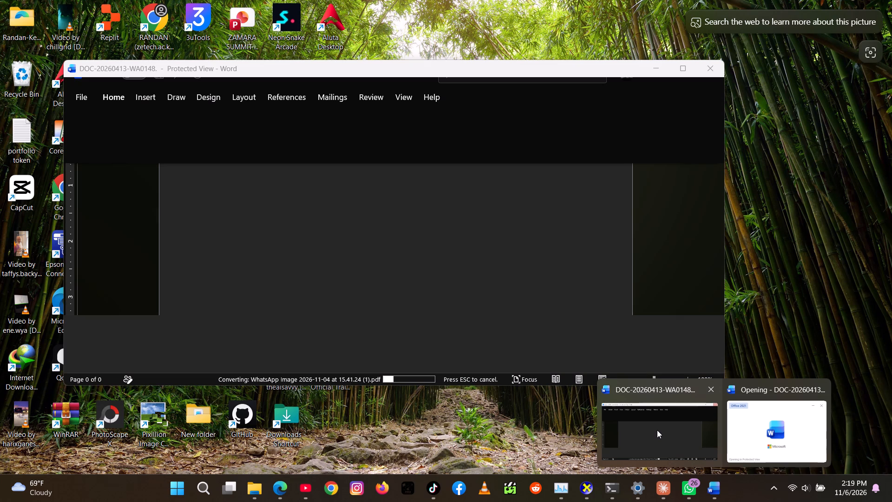
click(759, 425)
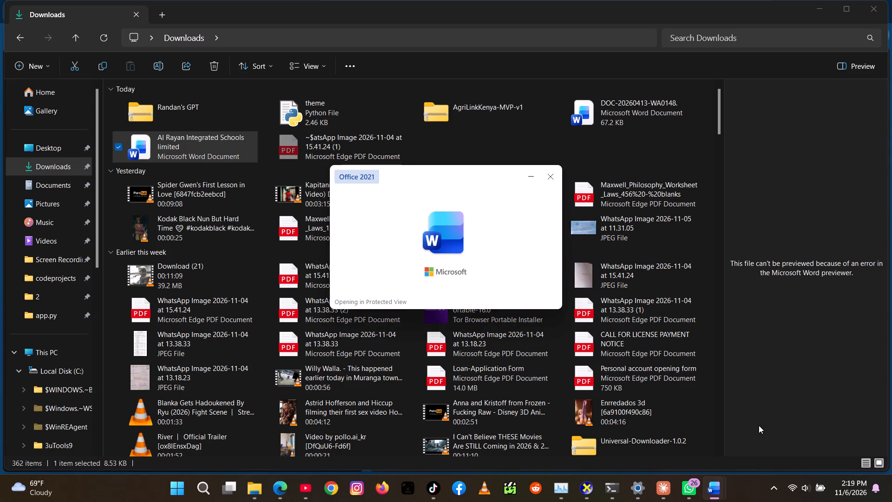
click(818, 11)
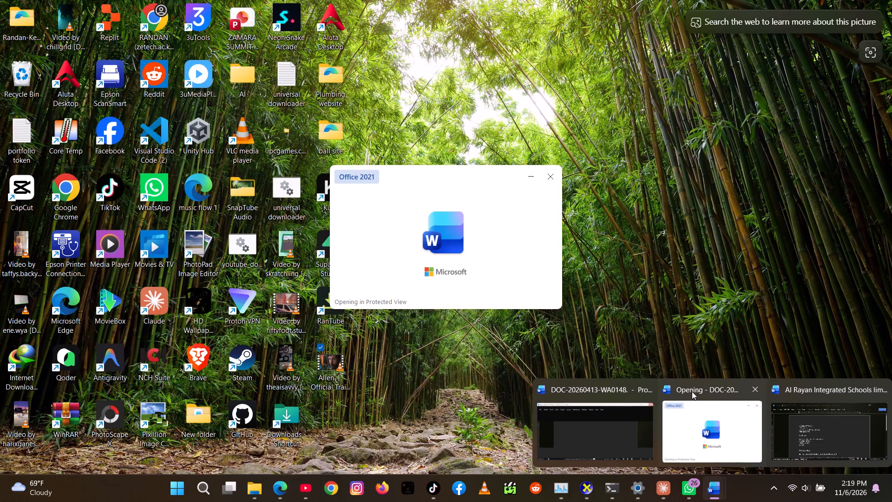
click(789, 422)
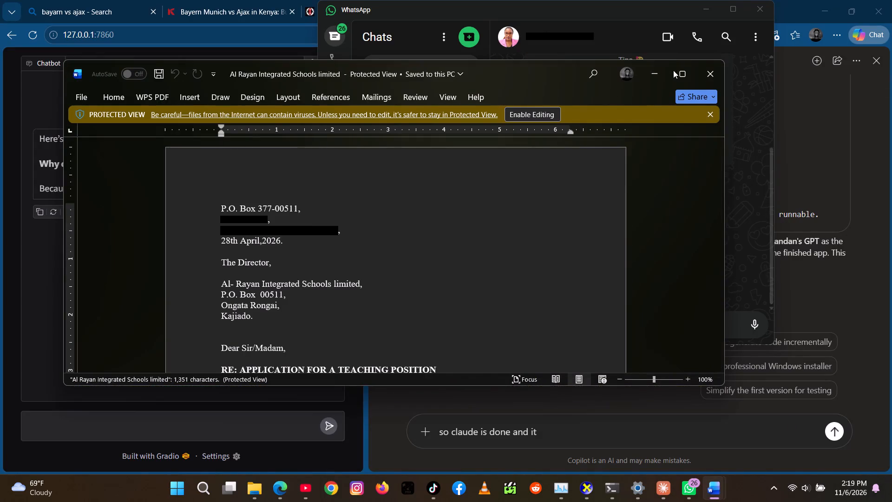
click(677, 72)
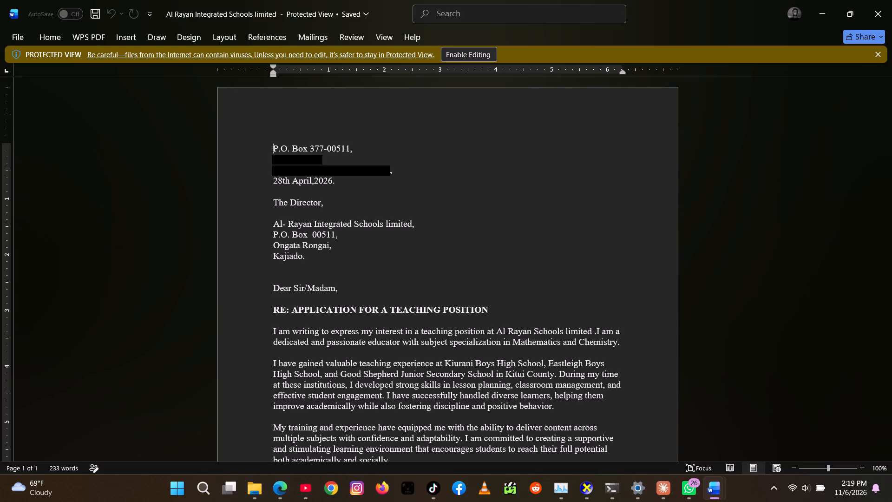
click(463, 56)
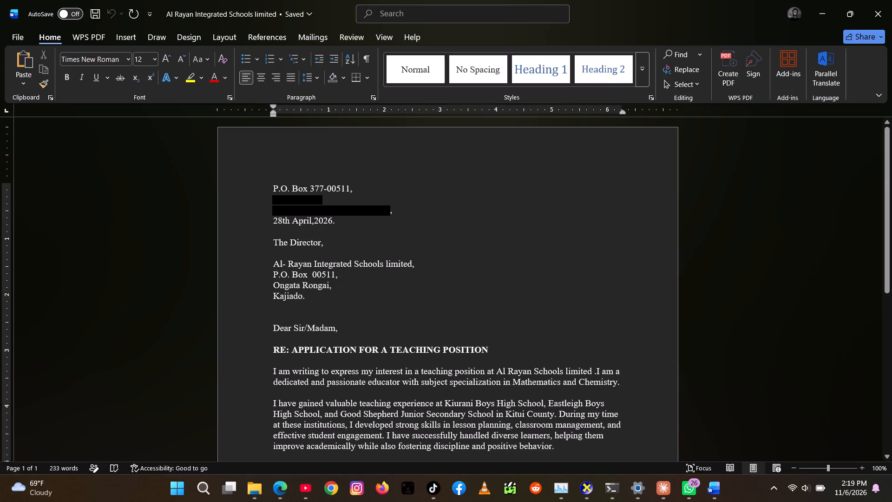
Replace the school name in the letter's opening sentence with "Laiser Hill Academy".
click(590, 374)
key(BackSpace)
key(BackSpace)
key(BackSpace)
key(BackSpace)
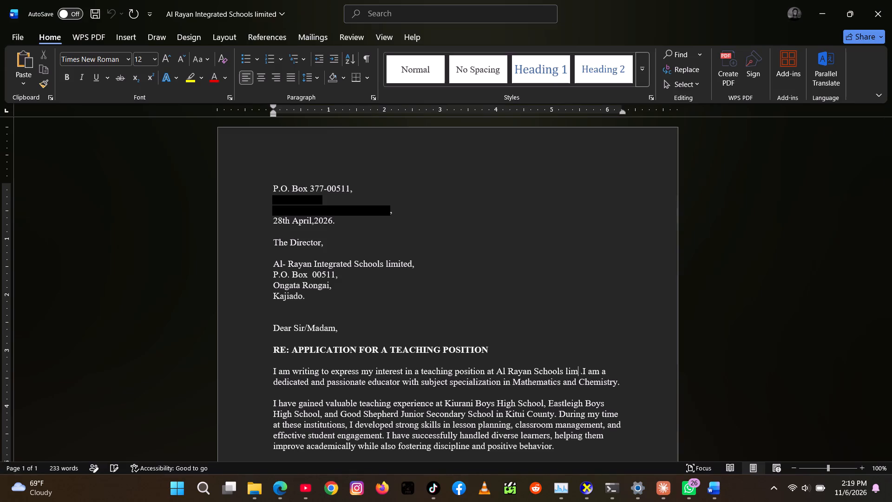
key(BackSpace)
key(BackSpace)
key(BackSpace)
key(BackSpace)
key(BackSpace)
key(BackSpace)
key(BackSpace)
key(BackSpace)
key(BackSpace)
key(BackSpace)
key(BackSpace)
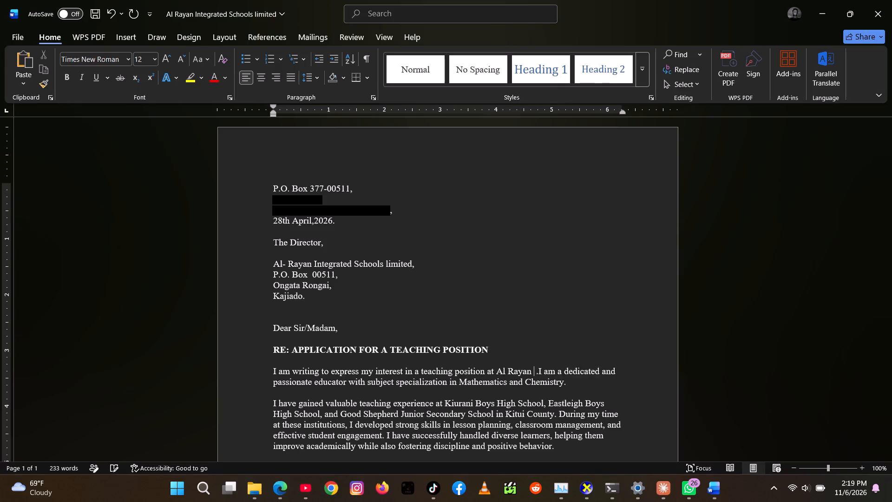
key(BackSpace)
key(BackSpace)
key(BackSpace)
key(BackSpace)
key(BackSpace)
key(BackSpace)
key(BackSpace)
key(BackSpace)
key(BackSpace)
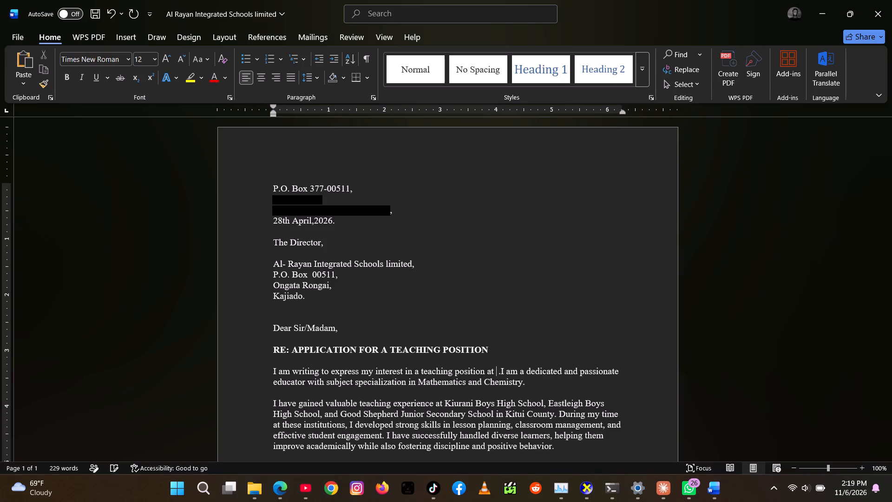
text(Laiser)
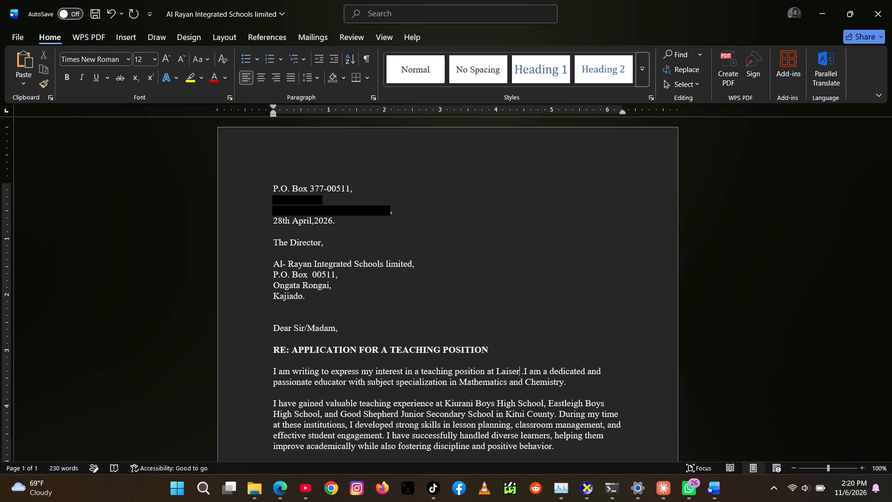
key(space)
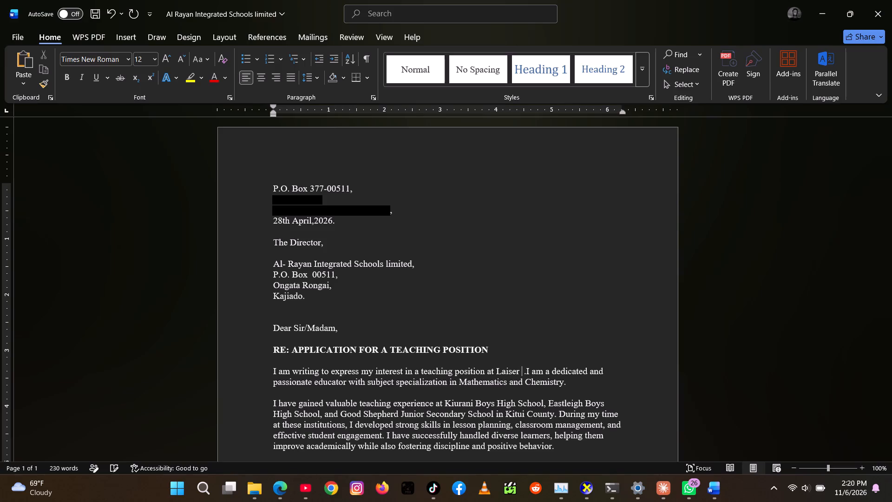
text(Hill)
key(space)
text(Aca)
text(demy)
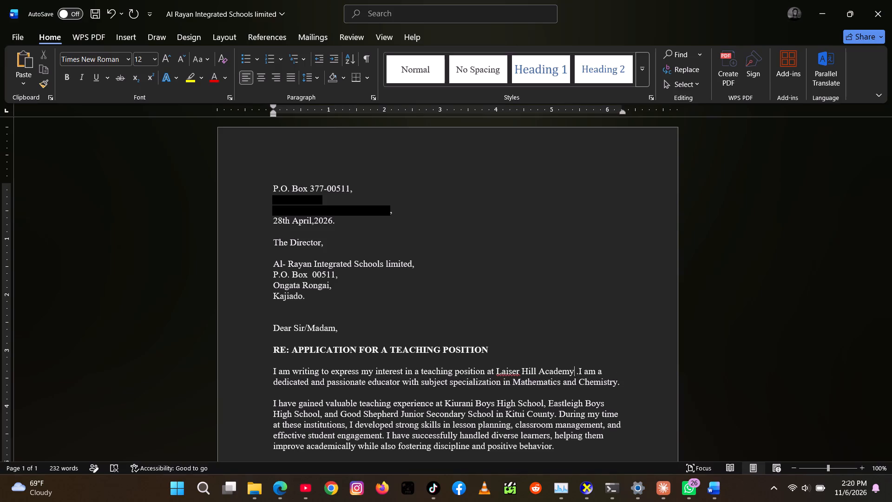
Replace the school name in the recipient address block with "Laiser Hill Academy", keeping the comma after it.
click(412, 264)
key(BackSpace)
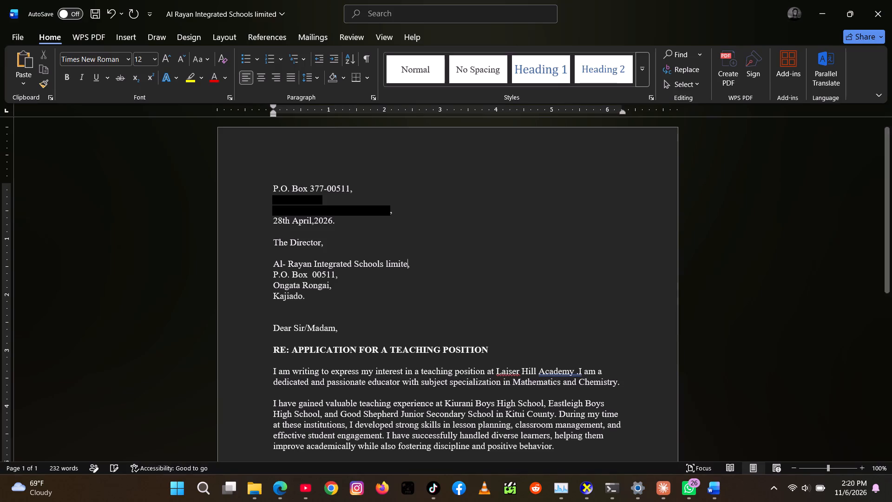
key(BackSpace)
key(BackSpace)
key(BackSpace)
key(BackSpace)
key(BackSpace)
key(BackSpace)
key(BackSpace)
key(BackSpace)
key(BackSpace)
key(BackSpace)
key(BackSpace)
key(BackSpace)
key(BackSpace)
key(BackSpace)
key(BackSpace)
key(BackSpace)
key(BackSpace)
key(BackSpace)
key(BackSpace)
key(BackSpace)
key(BackSpace)
key(BackSpace)
key(BackSpace)
key(BackSpace)
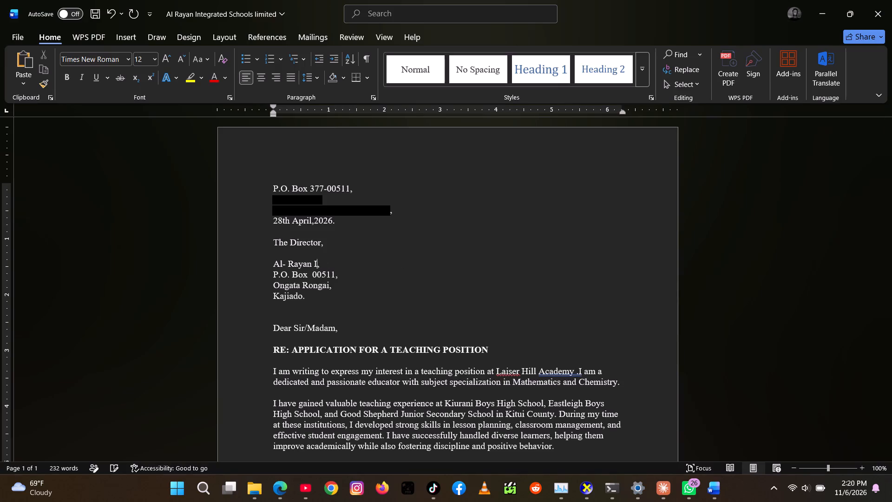
key(BackSpace)
key(BackSpace)
key(BackSpace)
key(BackSpace)
key(BackSpace)
key(BackSpace)
key(BackSpace)
key(BackSpace)
key(BackSpace)
key(BackSpace)
key(BackSpace)
text(Laiser)
key(space)
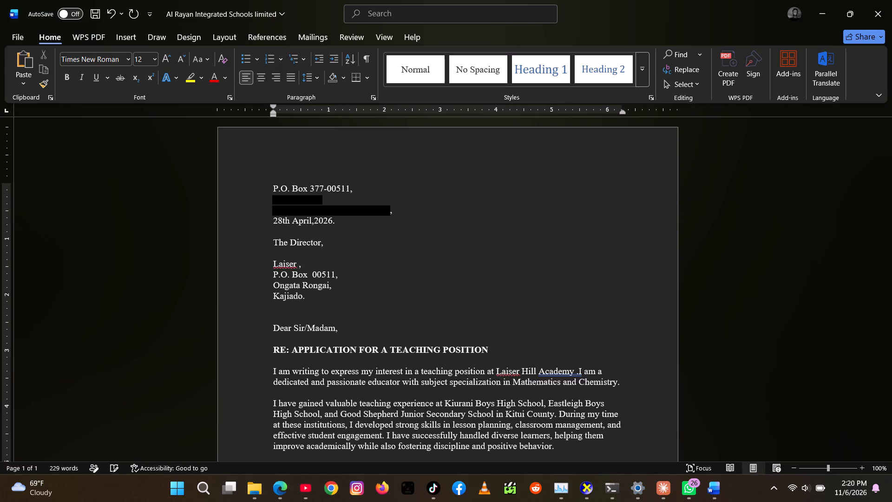
text(Hill)
key(space)
text(Academy)
Replace the school name at the end of the "I am a team player" paragraph with "Laiser Hill Academy".
scroll(412, 264, down, 6)
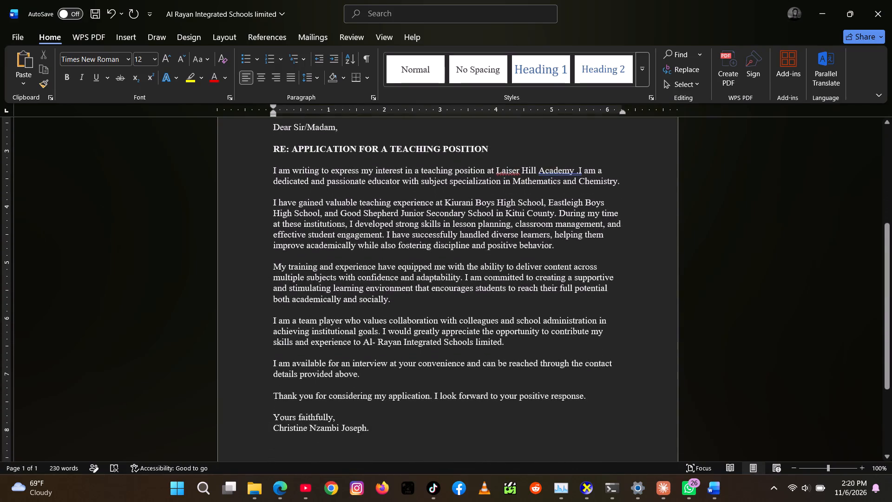
scroll(412, 264, down, 2)
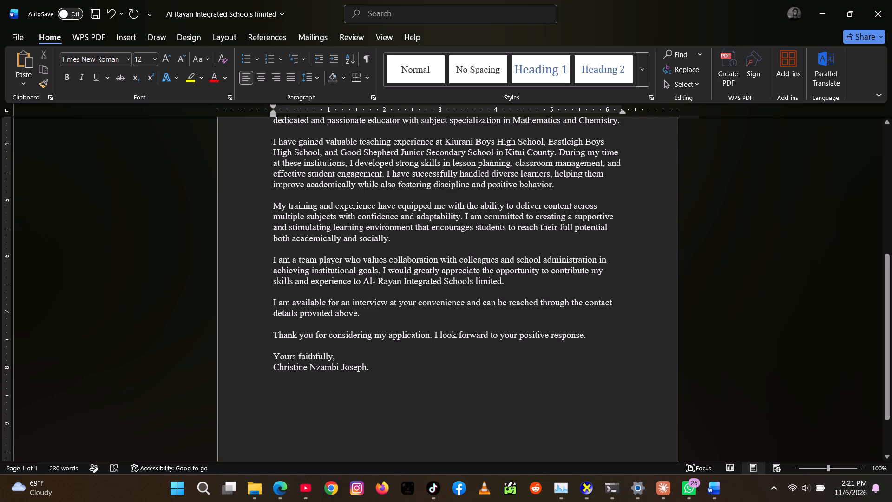
click(499, 280)
key(BackSpace)
key(BackSpace)
key(BackSpace)
key(BackSpace)
key(BackSpace)
key(BackSpace)
key(BackSpace)
key(BackSpace)
key(BackSpace)
key(BackSpace)
key(BackSpace)
key(BackSpace)
key(BackSpace)
key(BackSpace)
key(BackSpace)
key(BackSpace)
key(BackSpace)
key(BackSpace)
key(BackSpace)
key(BackSpace)
key(BackSpace)
key(BackSpace)
key(BackSpace)
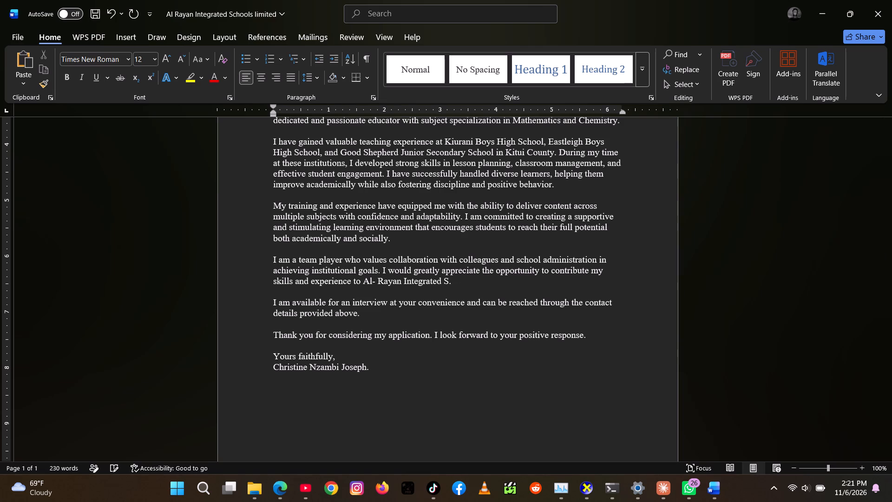
key(BackSpace)
key(BackSpace)
key(BackSpace)
key(BackSpace)
key(BackSpace)
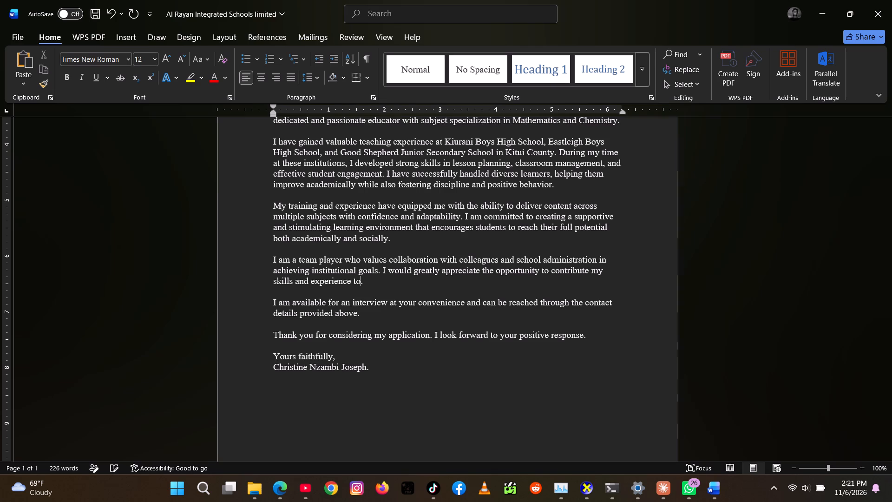
key(space)
text(Laiser)
key(space)
text(Hil)
key(space)
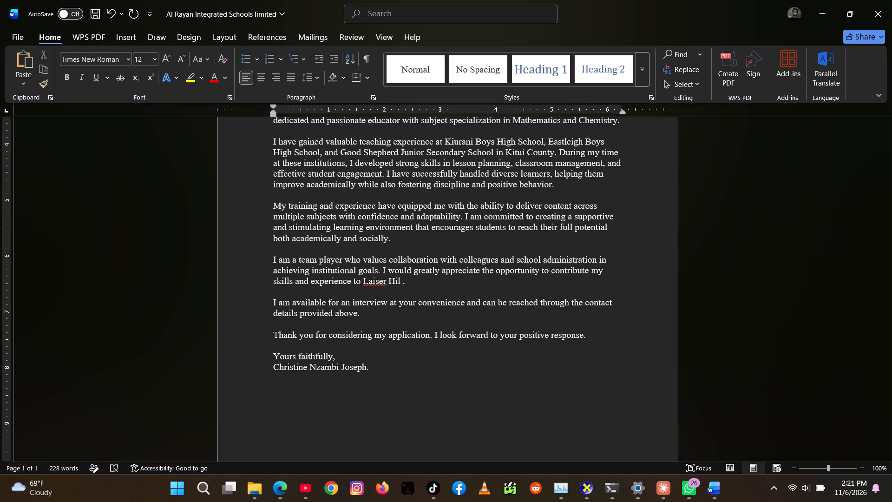
key(BackSpace)
text(l)
key(space)
text(Aca)
text(demy)
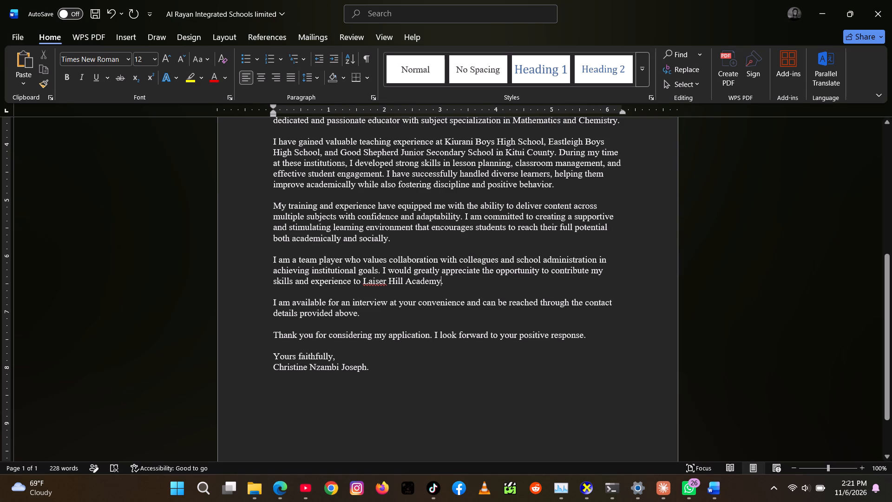
Delete the Eastleigh Boys and Good Shepherd schools, including "in Kitui County" and the comma before them, from the teaching experience sentence.
click(551, 153)
key(Right)
key(BackSpace)
key(BackSpace)
key(BackSpace)
key(BackSpace)
key(BackSpace)
key(BackSpace)
key(BackSpace)
key(BackSpace)
key(BackSpace)
key(BackSpace)
key(BackSpace)
key(BackSpace)
key(BackSpace)
key(BackSpace)
key(BackSpace)
key(BackSpace)
key(BackSpace)
key(BackSpace)
key(BackSpace)
key(BackSpace)
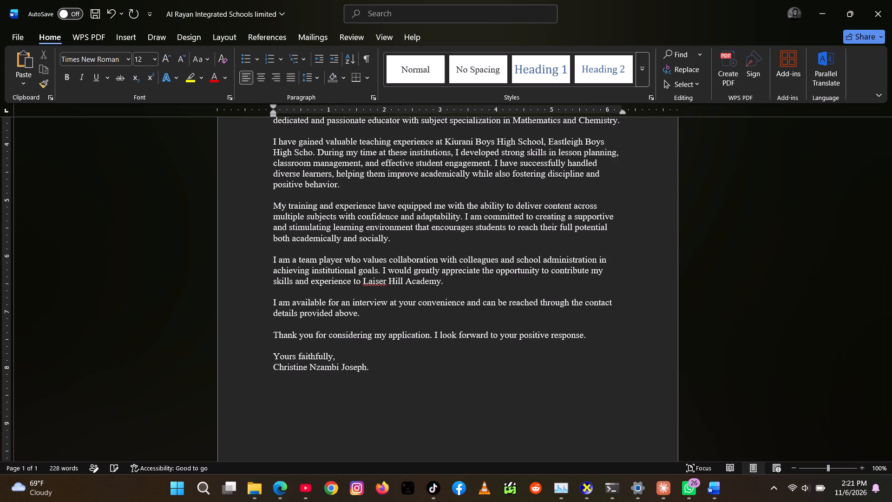
key(BackSpace)
key(BackSpace)
key(BackSpace)
key(BackSpace)
key(BackSpace)
key(BackSpace)
key(BackSpace)
key(BackSpace)
key(BackSpace)
key(BackSpace)
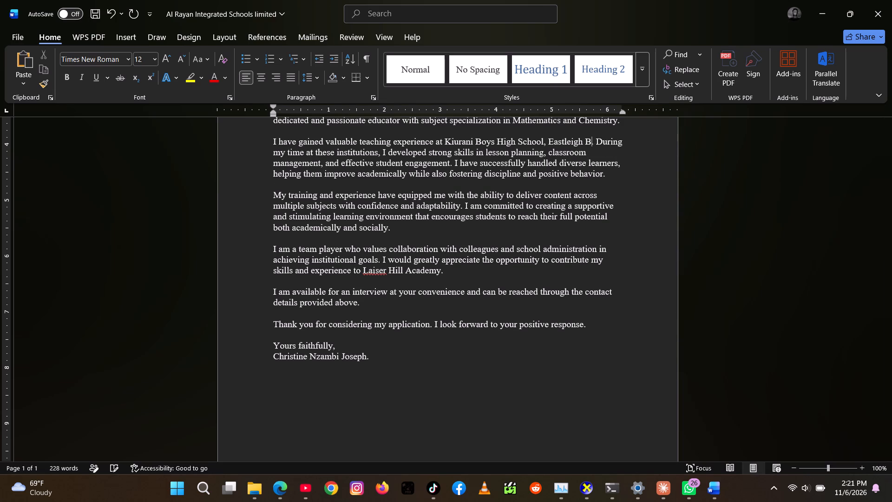
key(BackSpace)
key(BackSpace)
key(BackSpace)
key(BackSpace)
key(BackSpace)
key(BackSpace)
key(BackSpace)
key(BackSpace)
key(BackSpace)
key(BackSpace)
key(BackSpace)
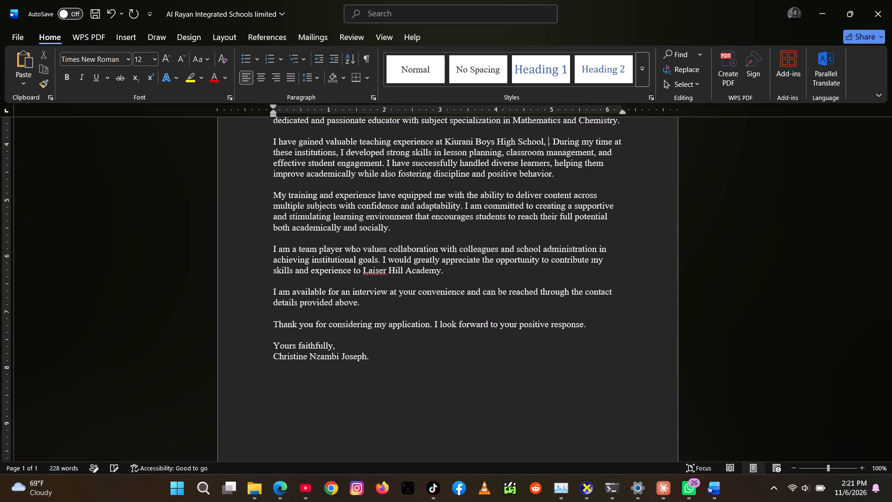
key(BackSpace)
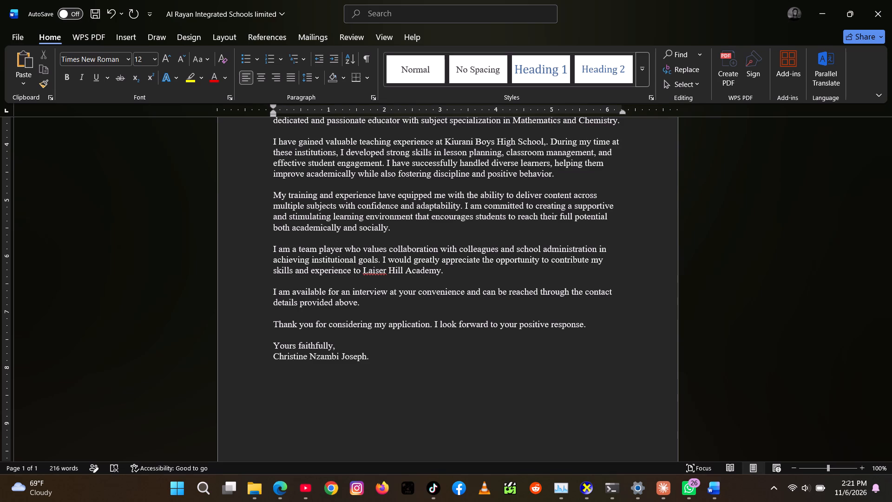
key(BackSpace)
Add "and The Green Garden Schools" after "Kiurani Boys High School" in the teaching experience sentence.
key(space)
text(and the)
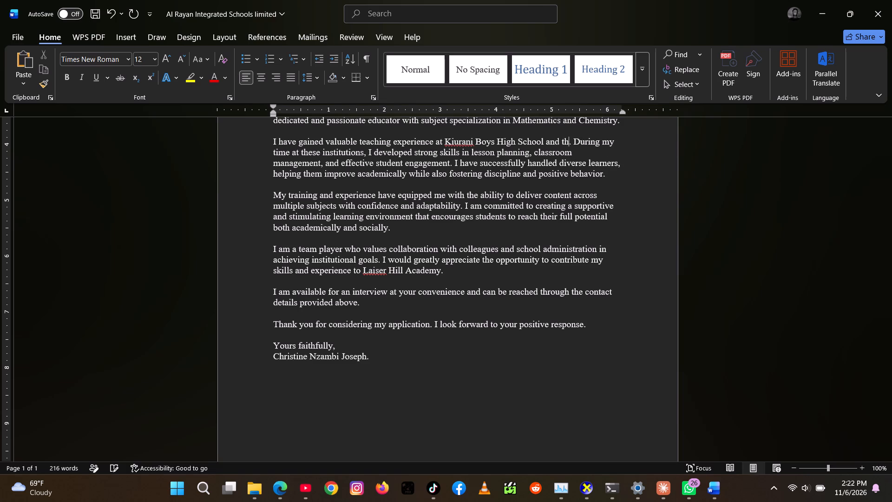
key(space)
text(Green)
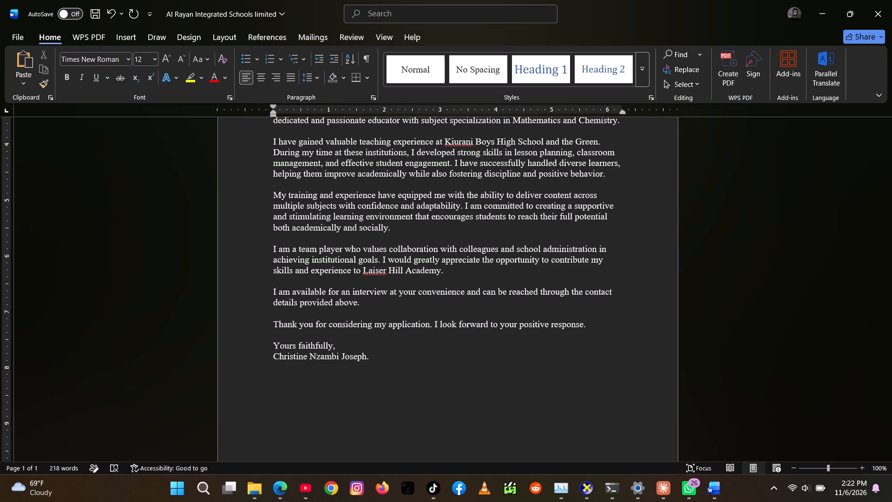
key(space)
key(Left)
key(Left)
key(Left)
key(Left)
key(Left)
key(Left)
key(Left)
key(Left)
key(Left)
key(BackSpace)
key(shift+t)
key(Right)
key(Right)
key(Right)
key(Right)
key(Right)
key(Right)
key(Right)
key(Right)
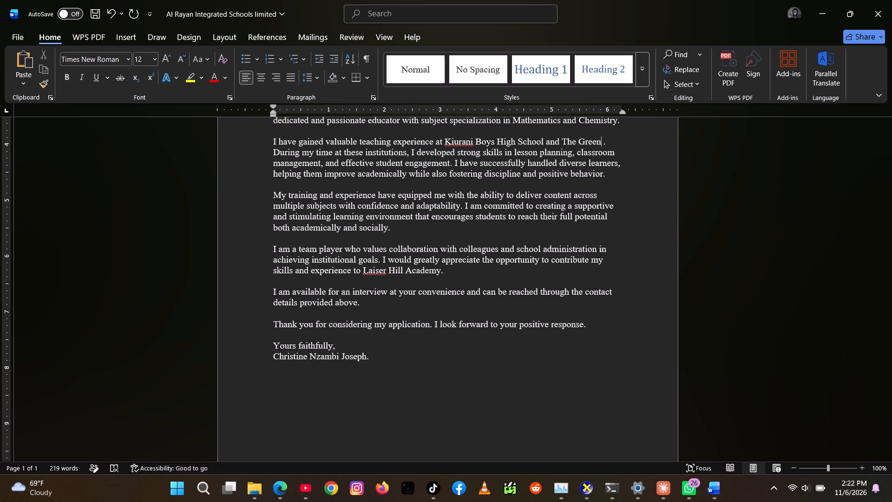
key(space)
text(Garden)
key(space)
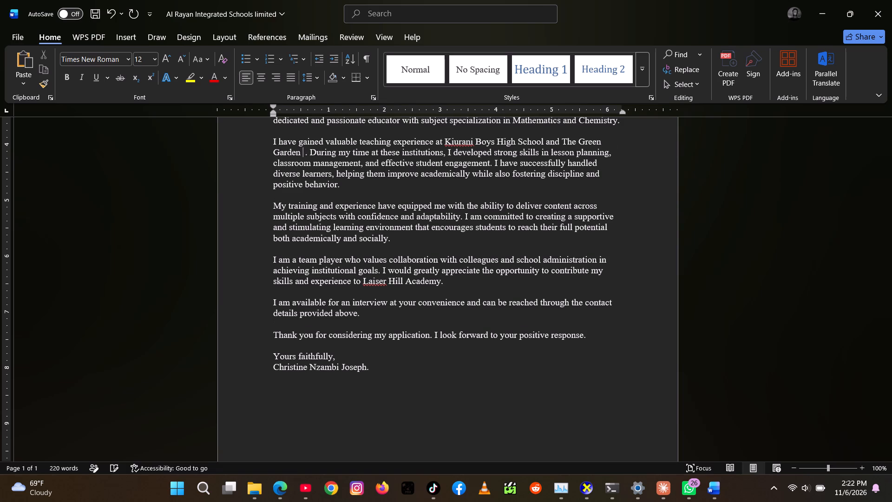
text(Sh)
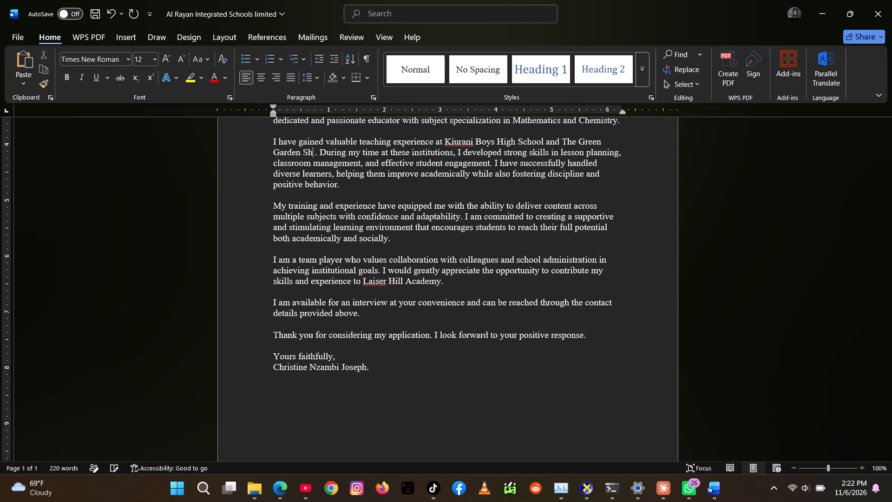
key(BackSpace)
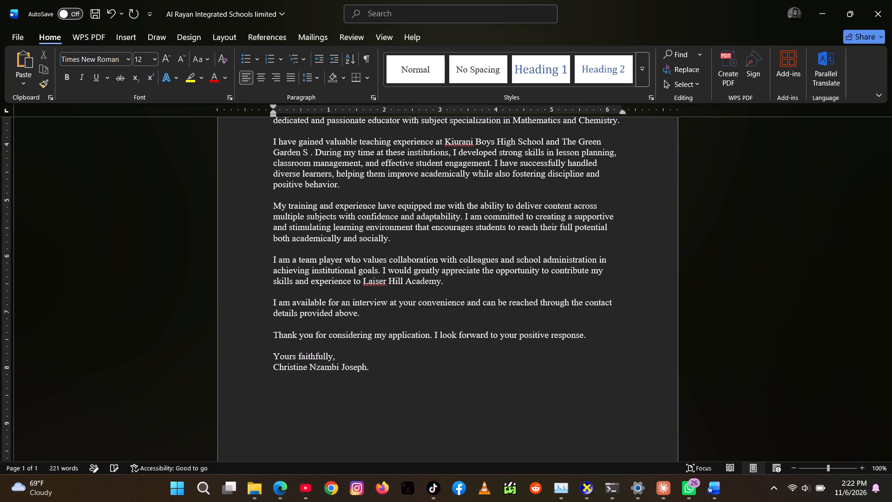
text(chools)
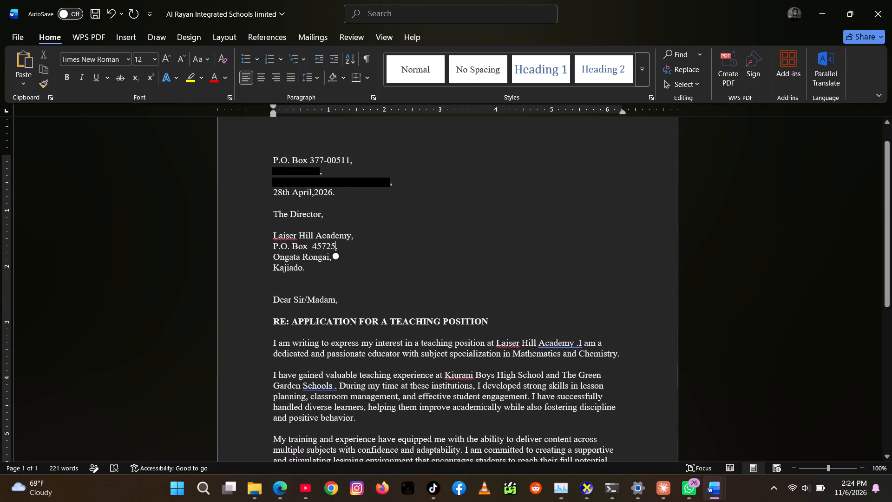
click(308, 193)
key(Right)
key(Right)
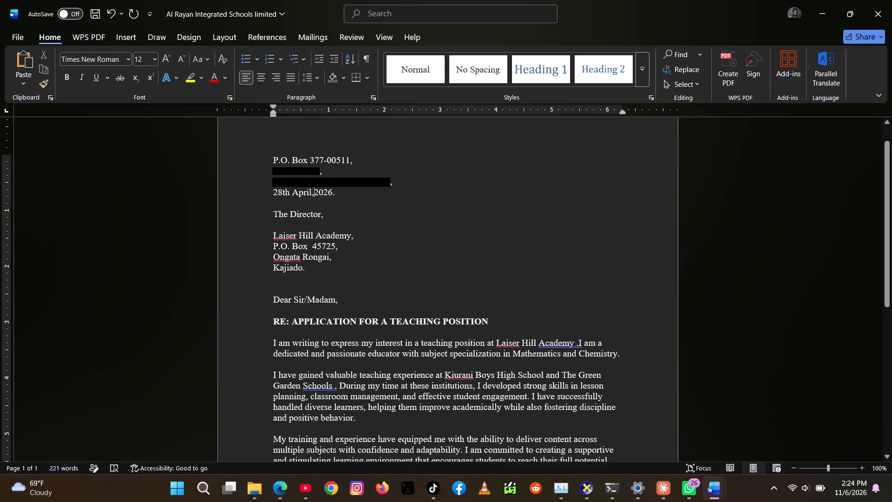
key(Left)
key(BackSpace)
key(BackSpace)
key(BackSpace)
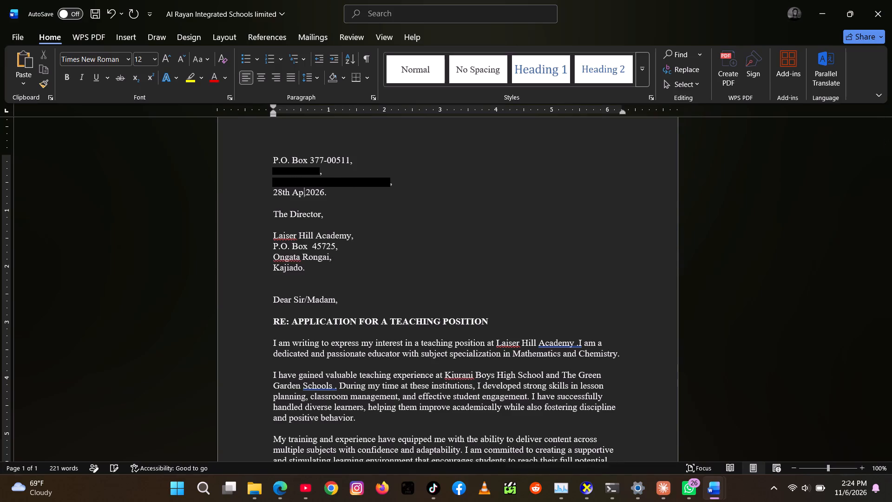
key(BackSpace)
key(BackSpace)
key(BackSpace)
key(BackSpace)
key(BackSpace)
key(BackSpace)
key(BackSpace)
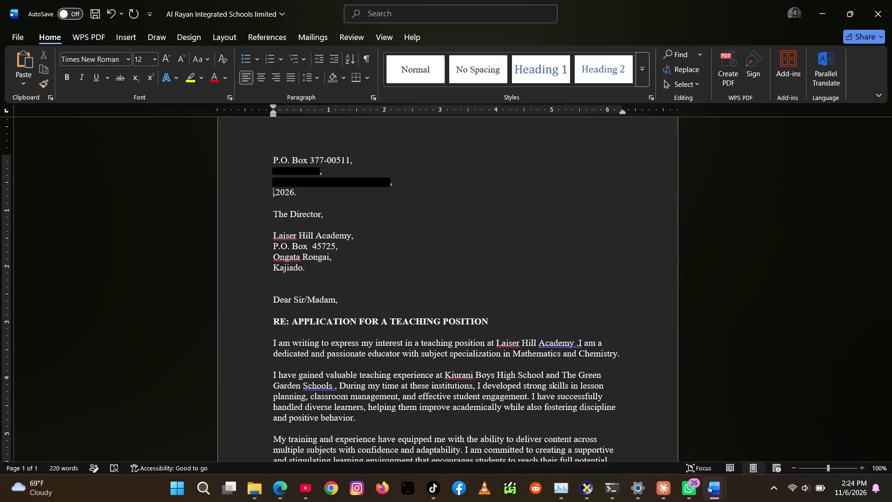
key(6)
click(153, 77)
text(th)
key(space)
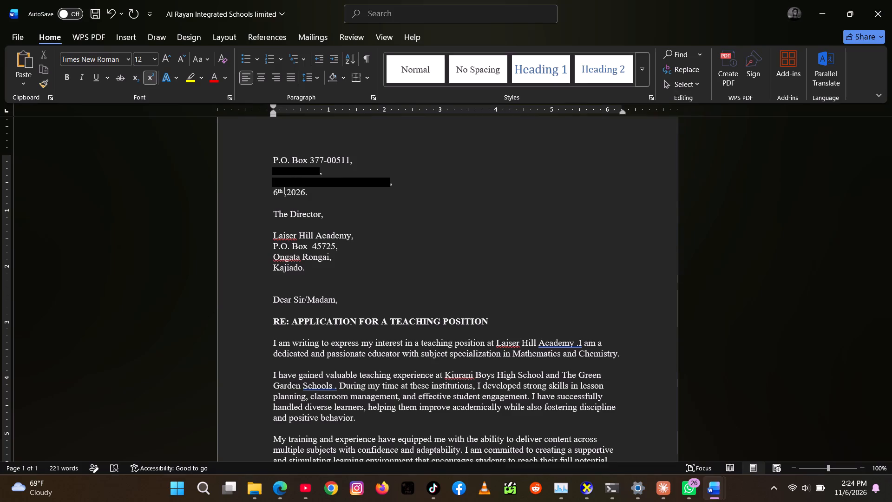
click(150, 78)
text(Nov)
text(ember)
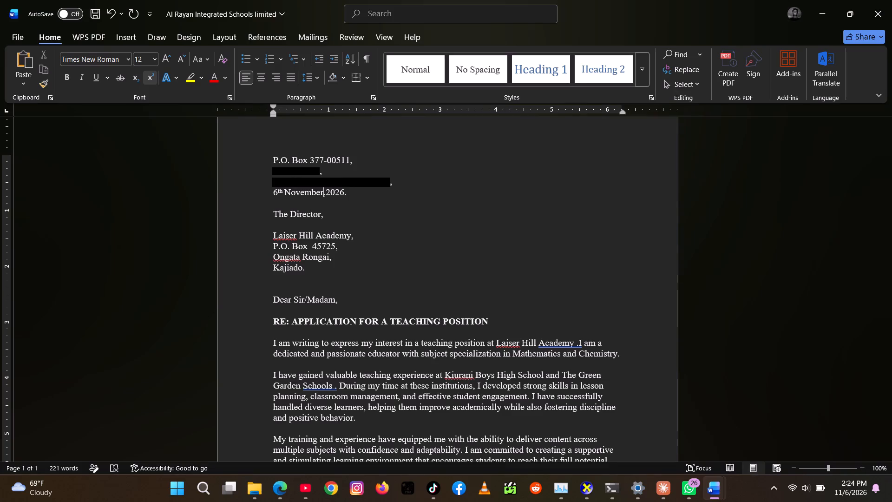
key(Right)
key(space)
Print one copy of the whole letter on A4 using the EPSON L3250 Series printer.
key(ctrl+p)
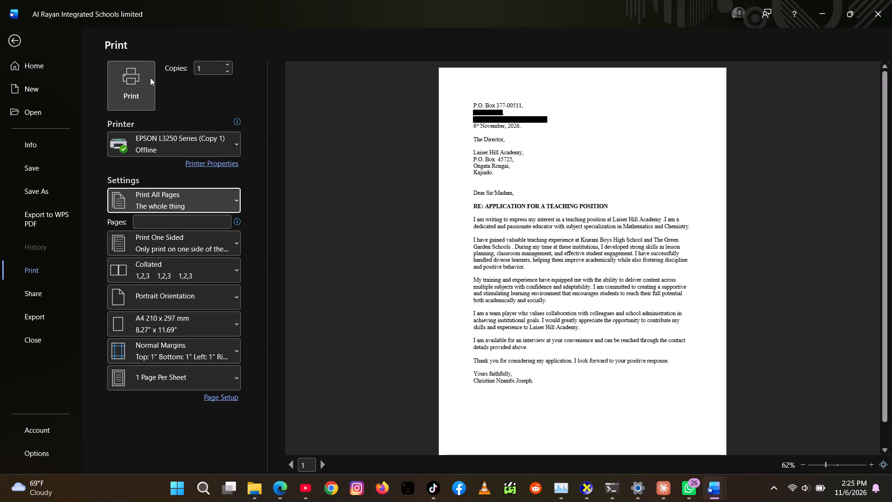
click(150, 78)
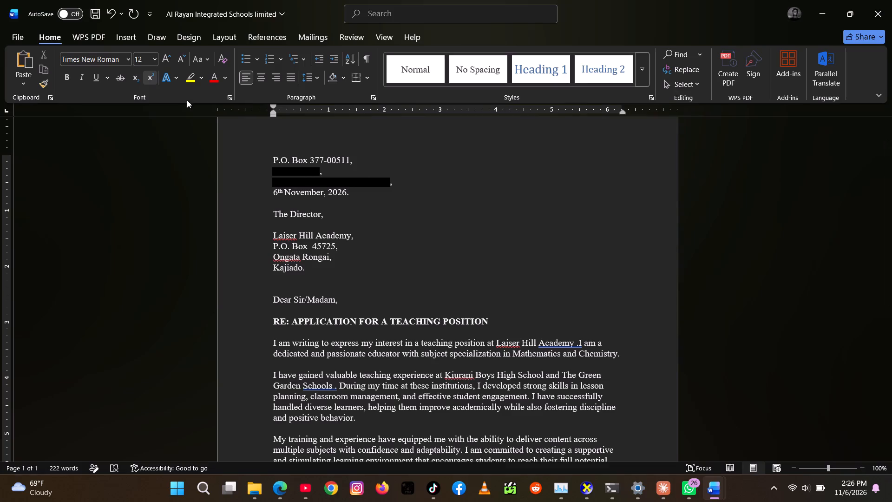
Close the application letter, saving its changes to the existing file in the Downloads folder.
click(891, 0)
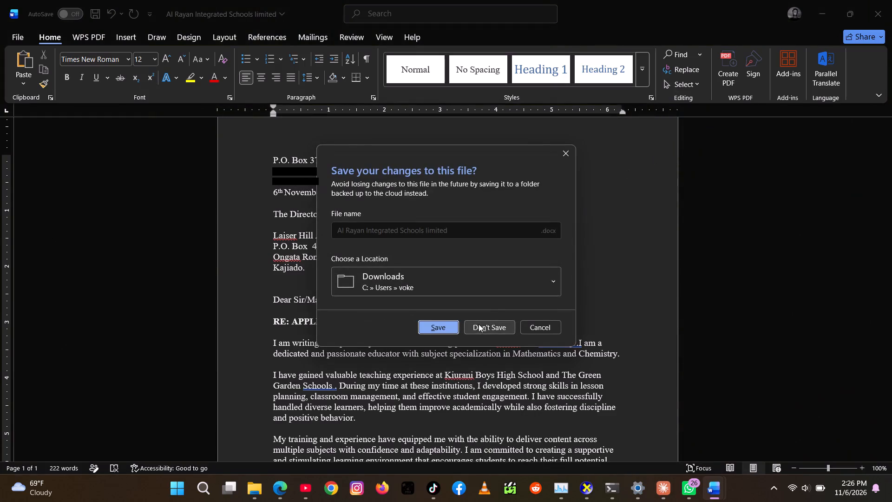
click(432, 330)
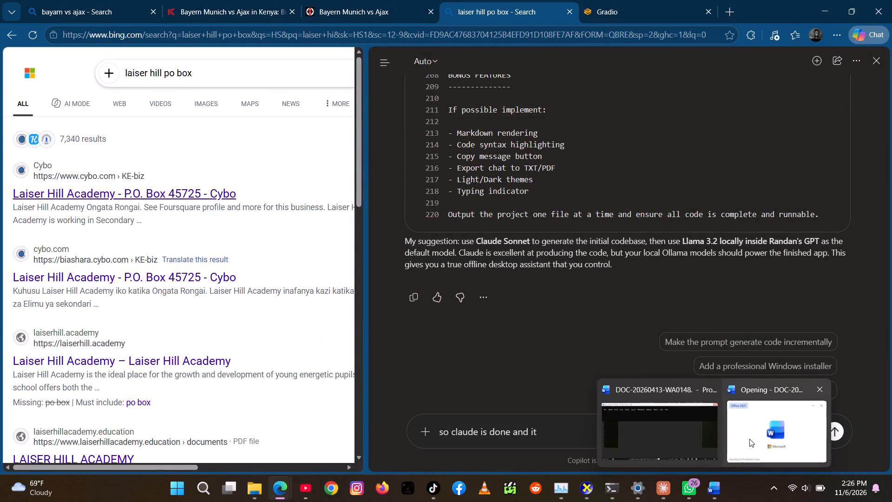
Force-close the unresponsive Word window of DOC-20260413-WA0148 and cancel the information recovery.
click(750, 439)
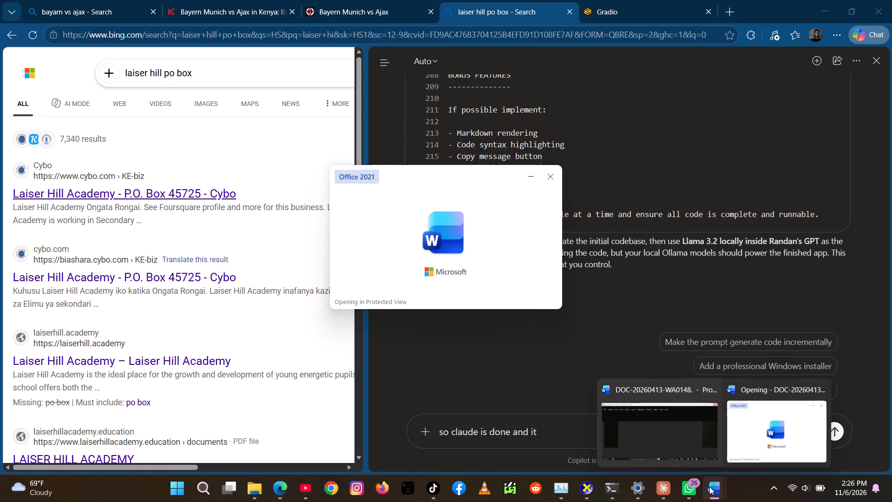
click(685, 443)
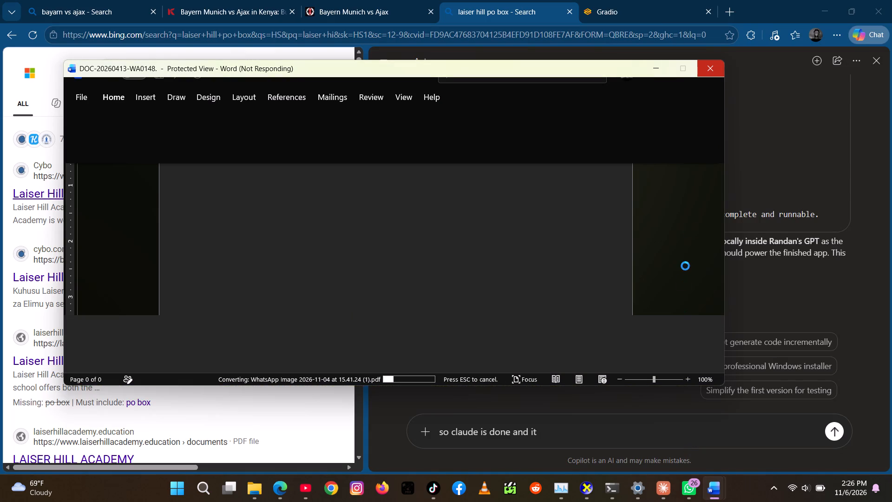
click(712, 73)
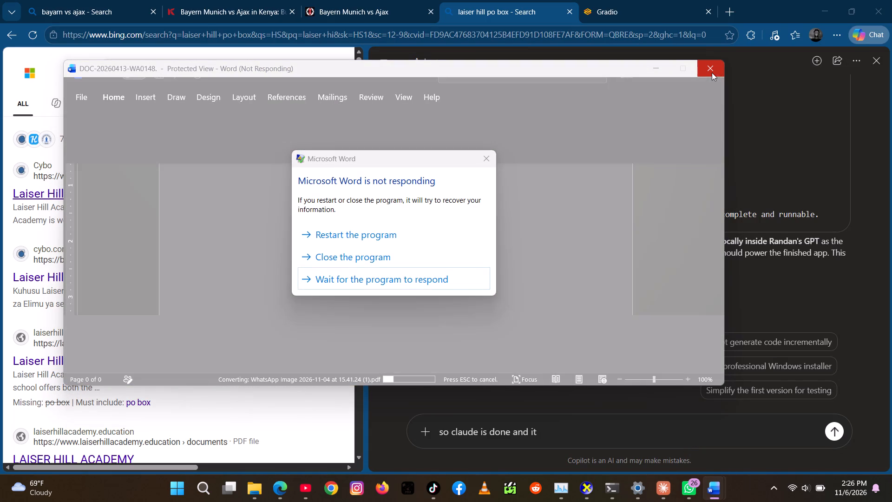
click(366, 254)
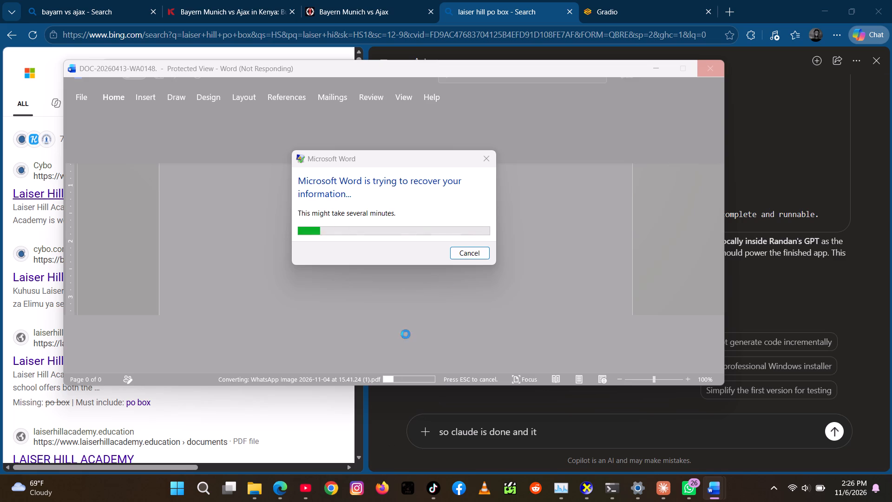
click(474, 256)
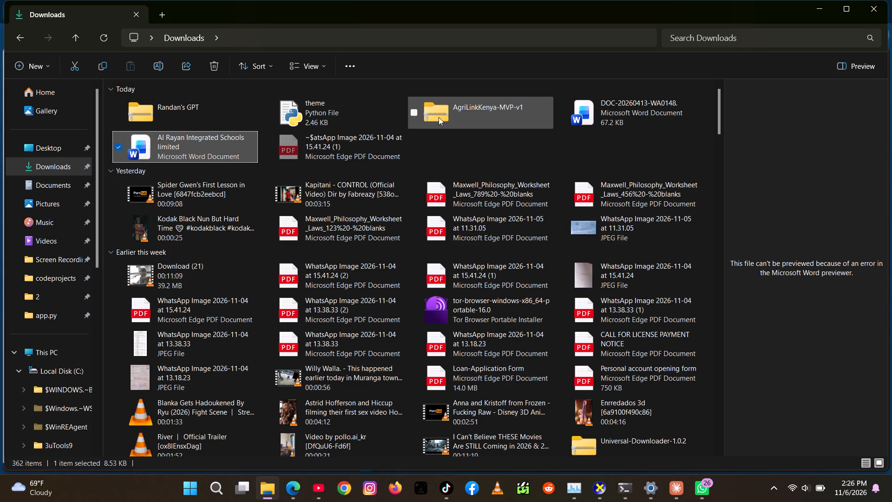
Open the CV document DOC-20260413-WA0148 from Downloads in normal mode, declining the PDF conversion, and enable editing in a maximized window.
double_click(616, 114)
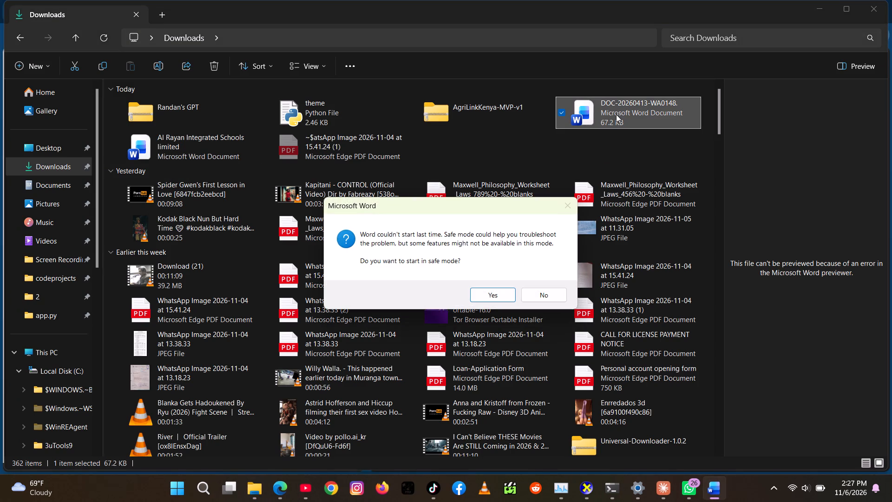
click(534, 290)
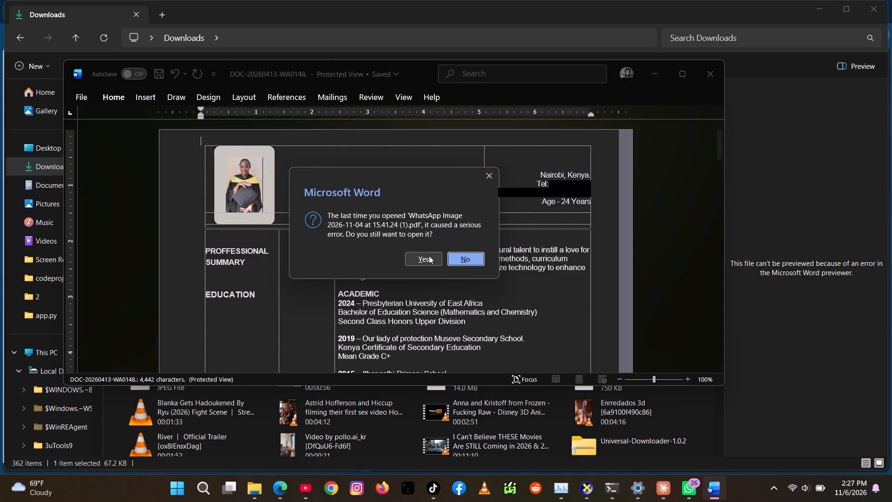
click(429, 256)
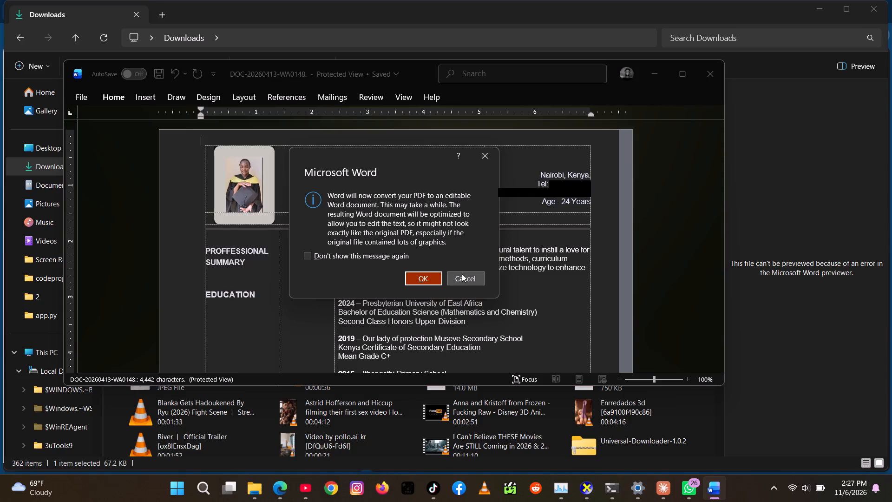
click(465, 277)
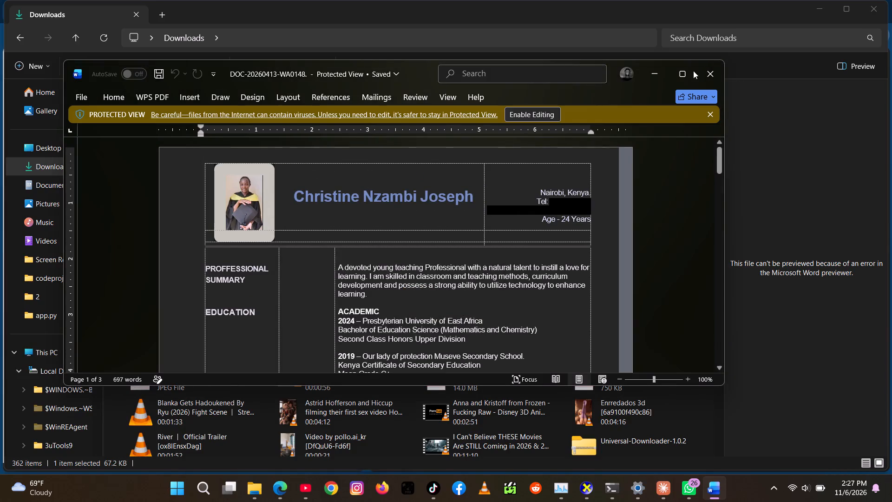
click(685, 72)
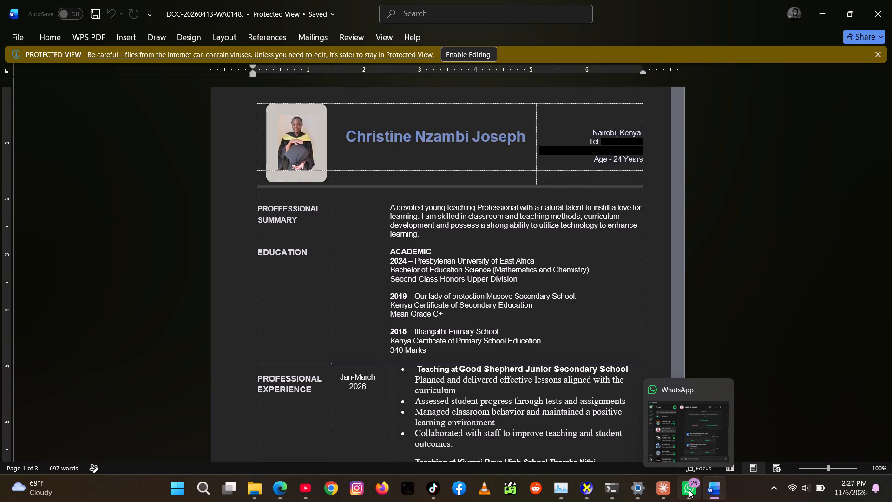
click(464, 55)
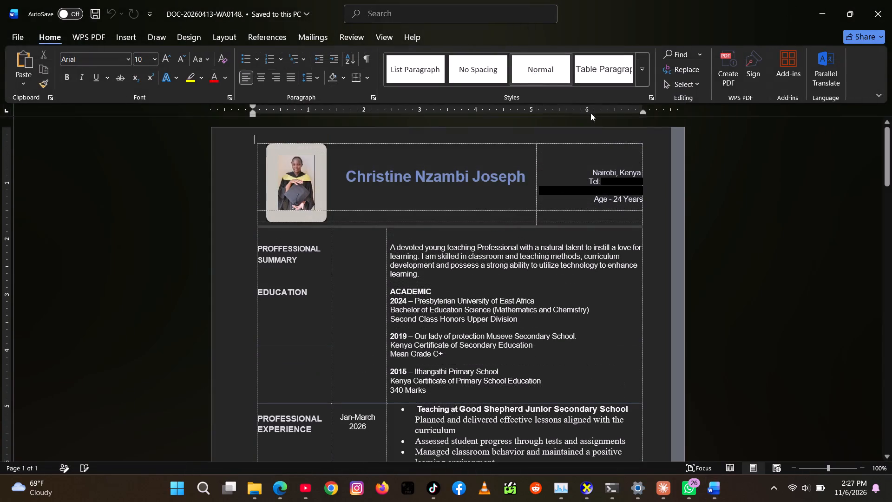
Delete the whole age line from the contact details in the CV header.
click(623, 202)
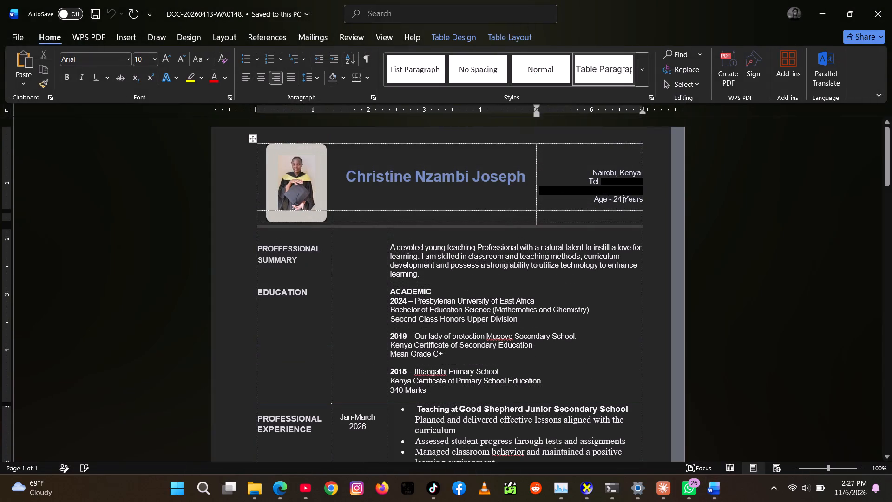
click(621, 200)
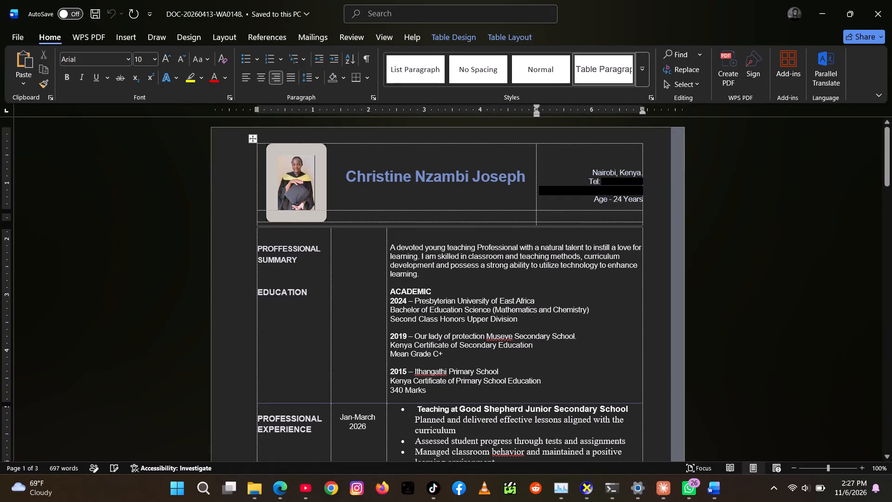
key(BackSpace)
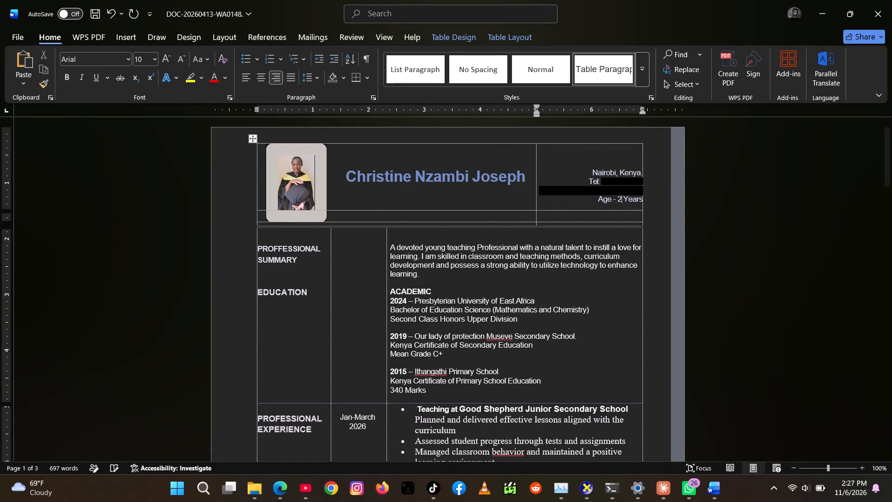
key(BackSpace)
key(BackSpace)
key(BackSpace)
key(BackSpace)
key(BackSpace)
key(BackSpace)
key(BackSpace)
key(Delete)
key(Delete)
key(Delete)
key(Delete)
key(Delete)
key(Delete)
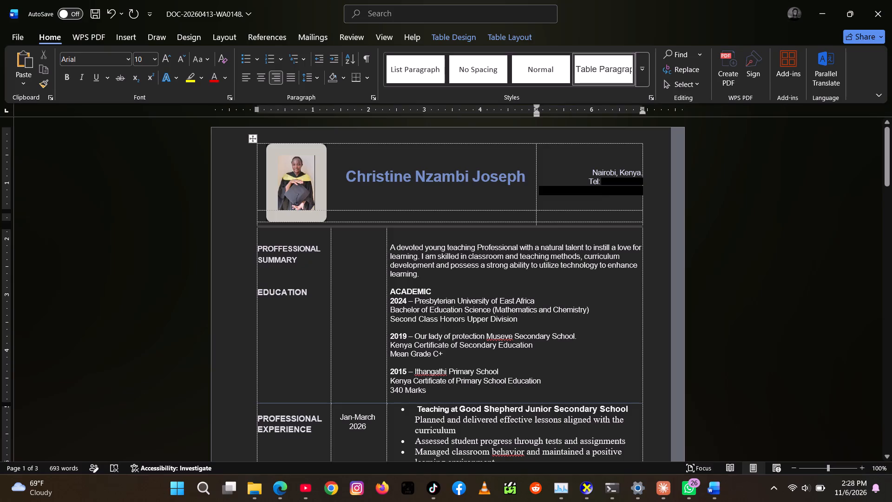
Replace the school name in the first Professional Experience entry with "The Green Gardens School".
scroll(593, 302, down, 2)
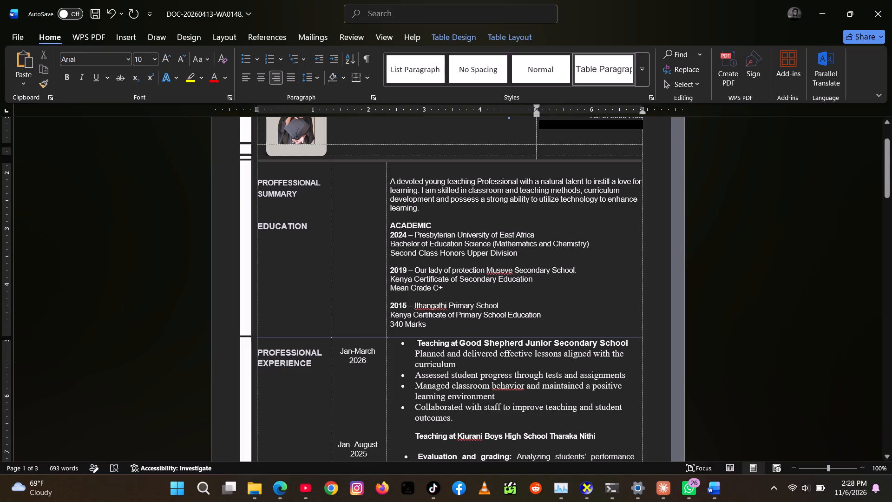
click(630, 347)
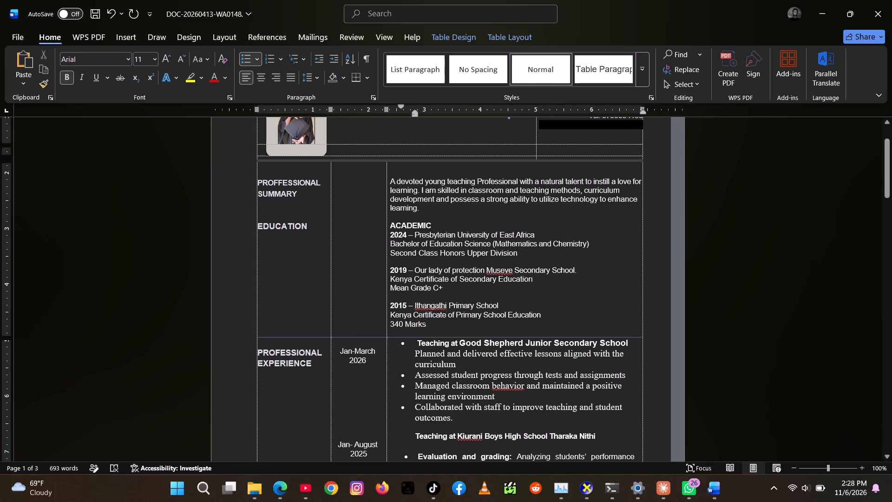
key(BackSpace)
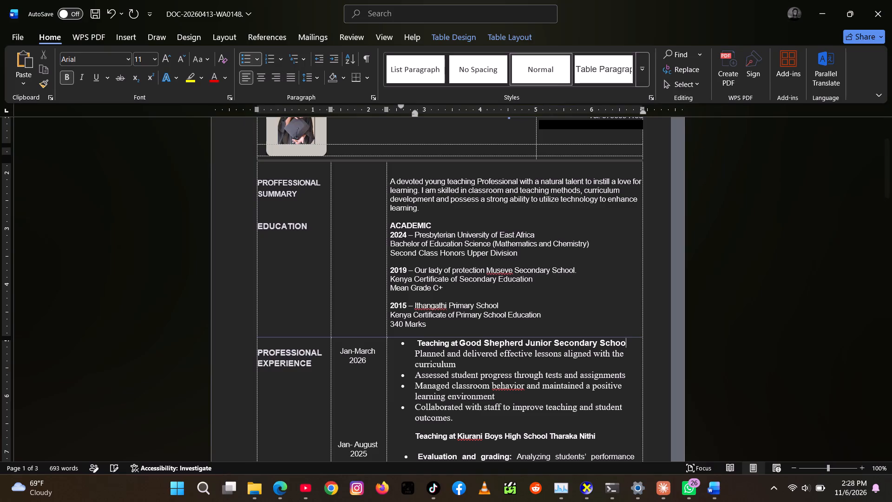
key(BackSpace)
key(BackSpace)
key(BackSpace)
key(BackSpace)
key(BackSpace)
key(BackSpace)
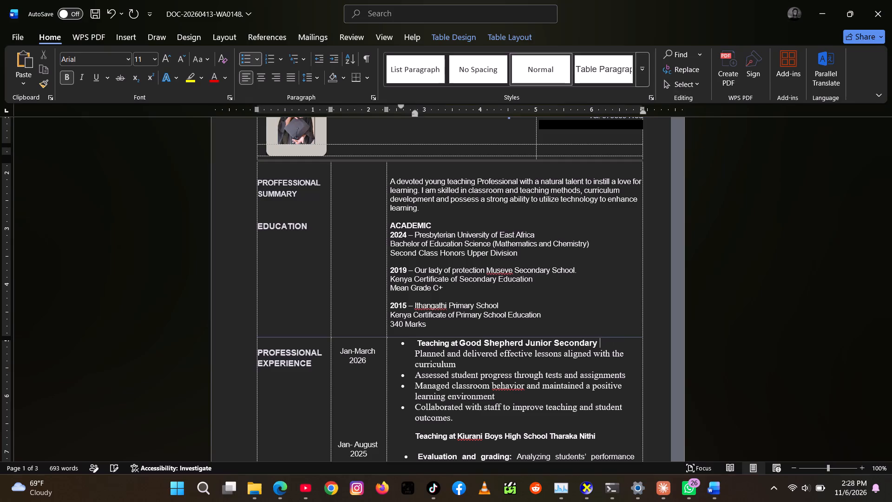
key(BackSpace)
key(BackSpace)
key(BackSpace)
key(BackSpace)
key(BackSpace)
key(BackSpace)
key(BackSpace)
key(BackSpace)
key(BackSpace)
key(BackSpace)
key(BackSpace)
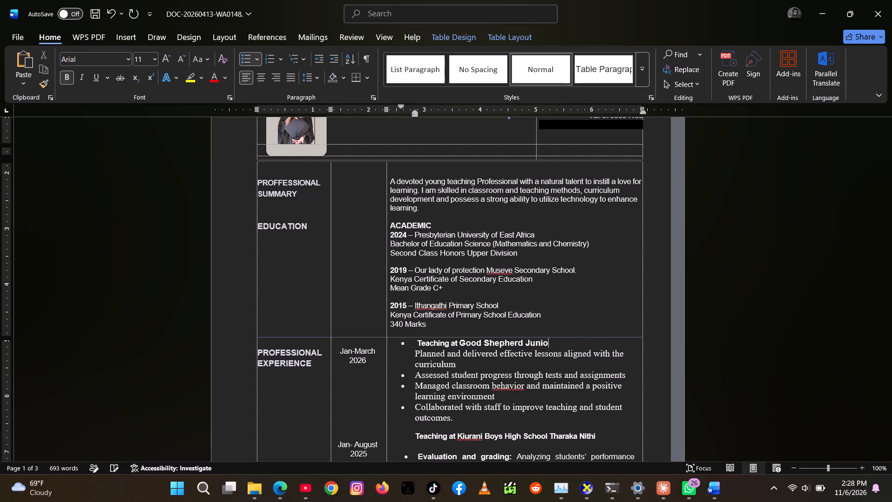
key(BackSpace)
key(BackSpace)
key(BackSpace)
key(BackSpace)
key(BackSpace)
key(BackSpace)
key(BackSpace)
key(BackSpace)
key(BackSpace)
key(BackSpace)
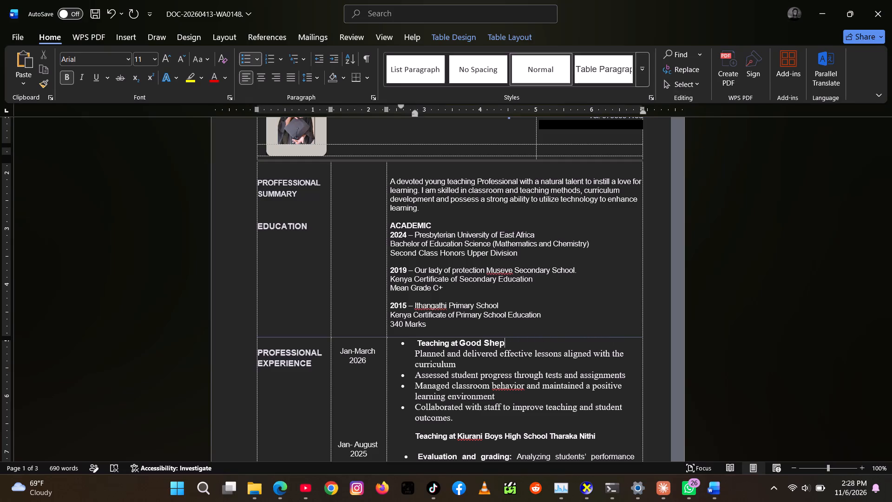
key(BackSpace)
key(BackSpace)
key(BackSpace)
key(BackSpace)
key(BackSpace)
key(BackSpace)
key(BackSpace)
key(BackSpace)
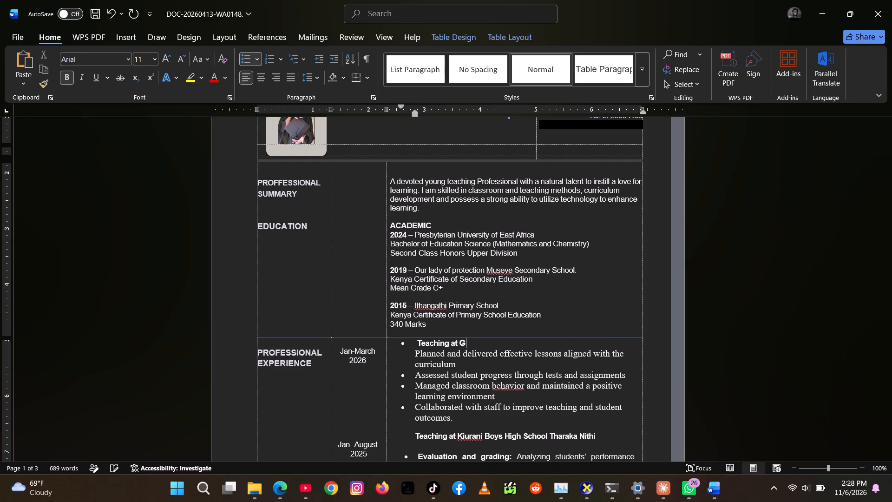
key(r)
key(BackSpace)
key(BackSpace)
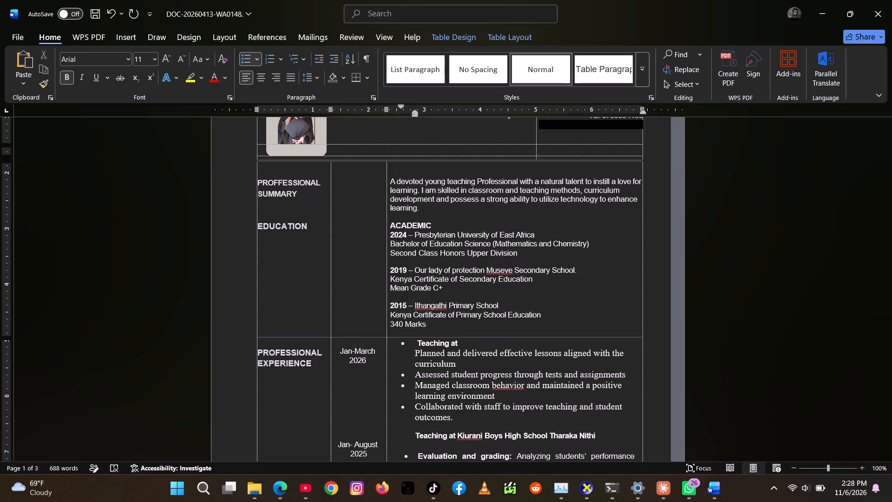
text(The)
key(space)
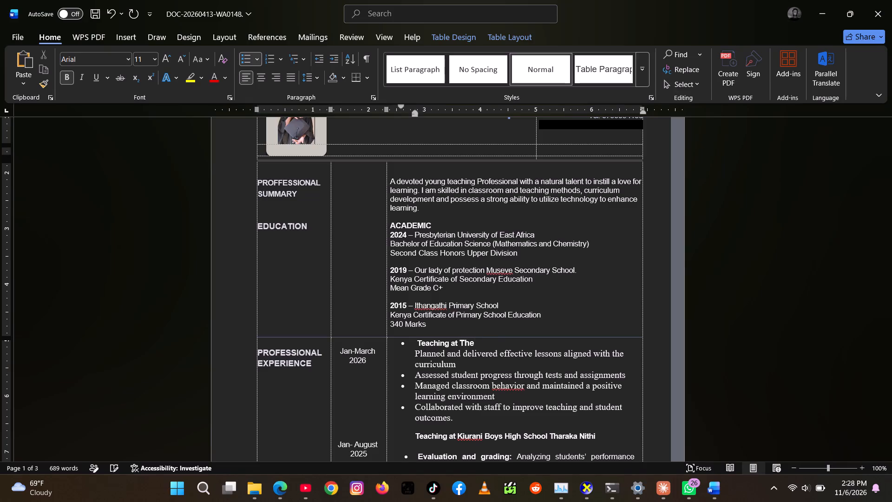
text(Green)
key(space)
text(Gardens)
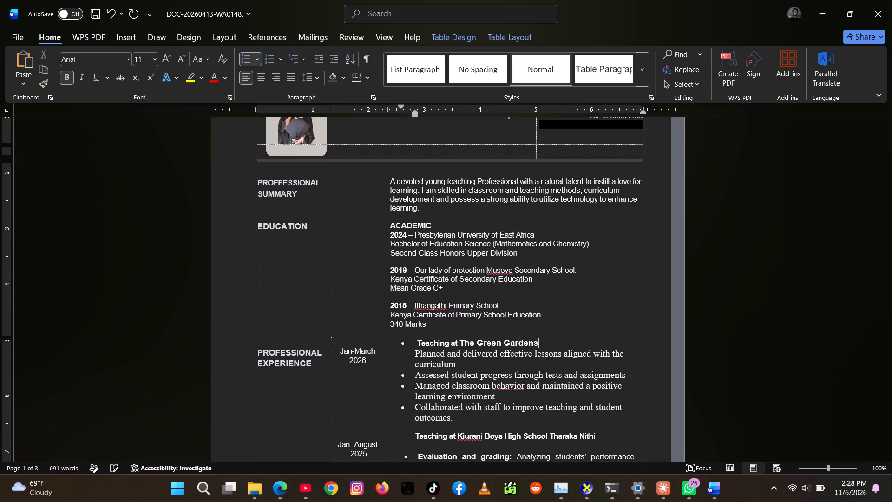
key(space)
key(shift+s)
text(chool)
Correct the school name in the first teaching entry to "The Green Garden Schools".
key(Left)
key(Left)
key(Left)
key(Left)
key(Left)
key(Left)
key(Left)
key(BackSpace)
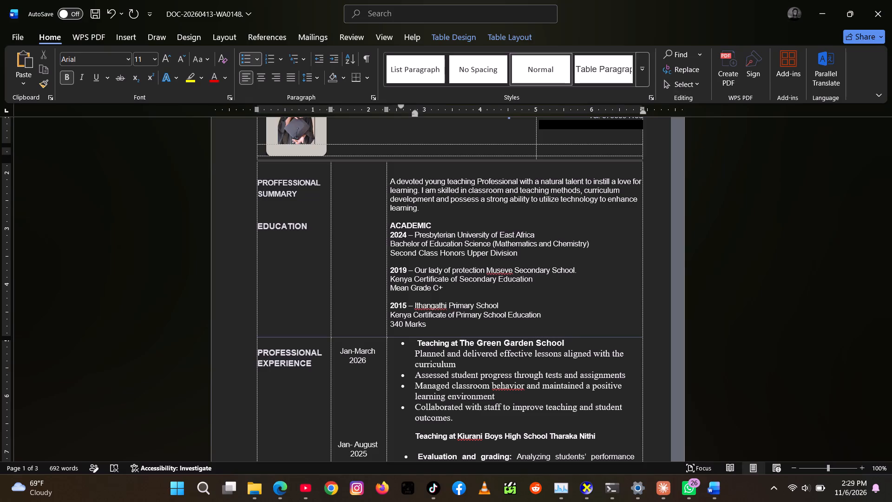
key(Right)
key(Right)
key(Right)
key(Right)
key(Right)
key(Right)
key(Right)
key(s)
Change the first teaching entry's period to "Jan- To Date", with 2026 on a separate line.
click(380, 350)
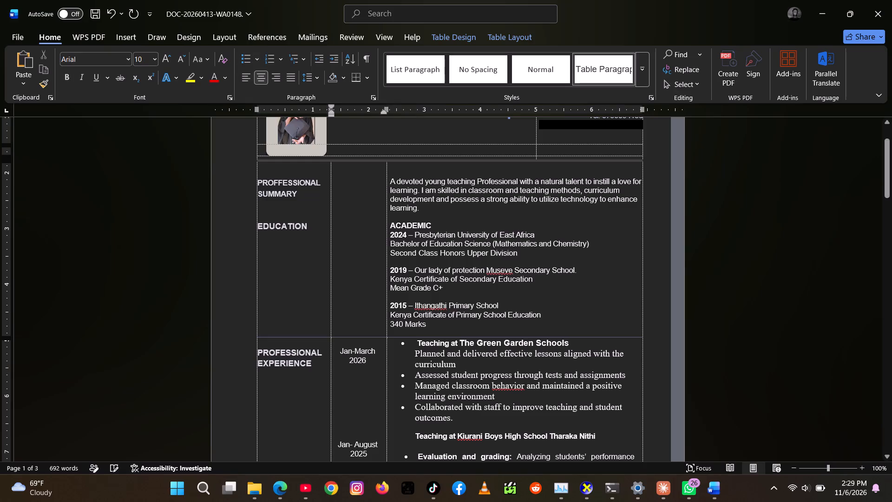
key(BackSpace)
key(BackSpace)
key(BackSpace)
key(BackSpace)
key(BackSpace)
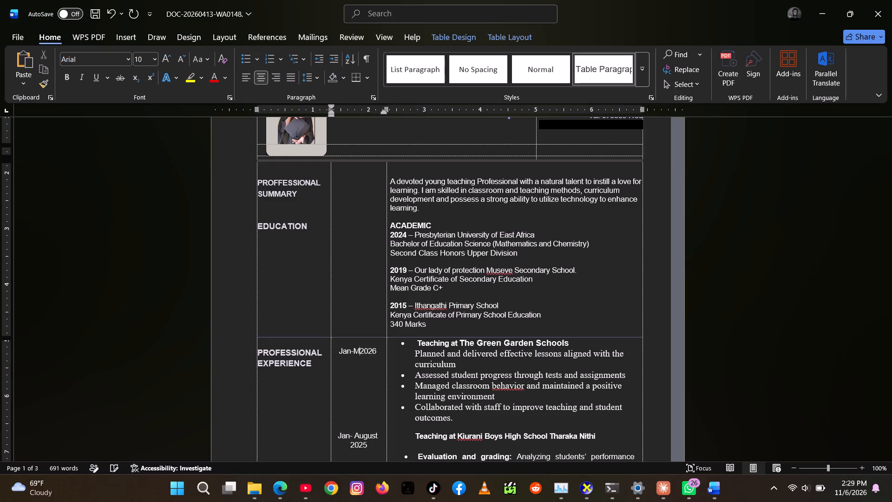
key(BackSpace)
key(space)
text(To Date)
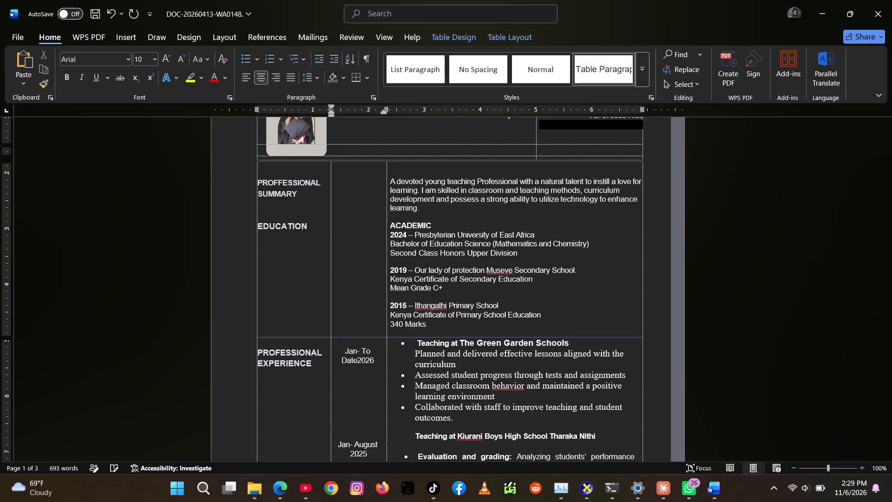
key(Return)
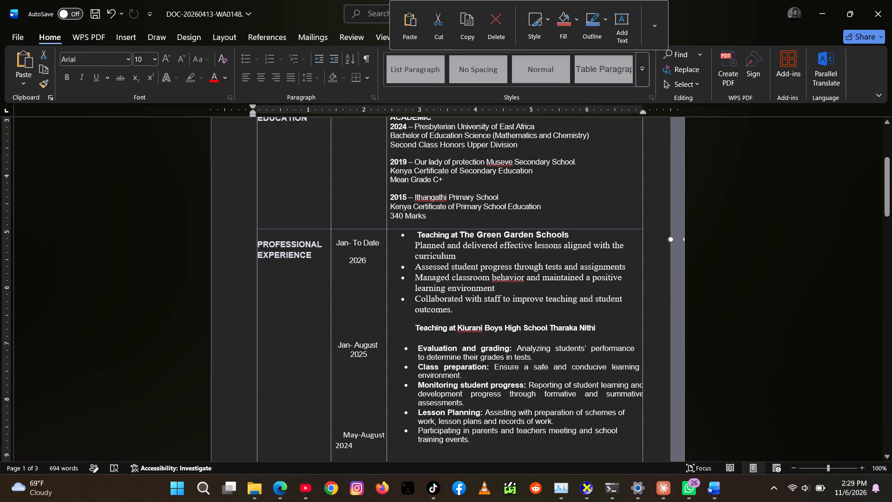
Change the end month of the 2025 teaching period to October.
click(378, 344)
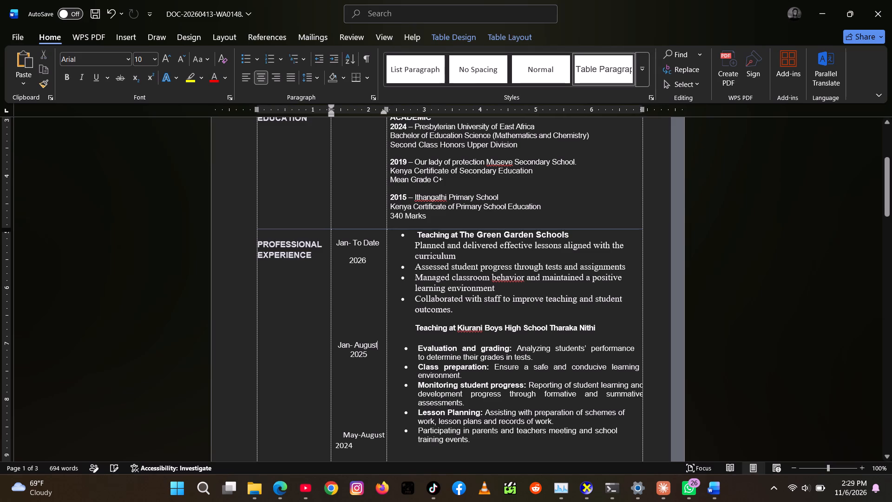
key(BackSpace)
key(BackSpace)
key(BackSpace)
key(BackSpace)
key(BackSpace)
key(BackSpace)
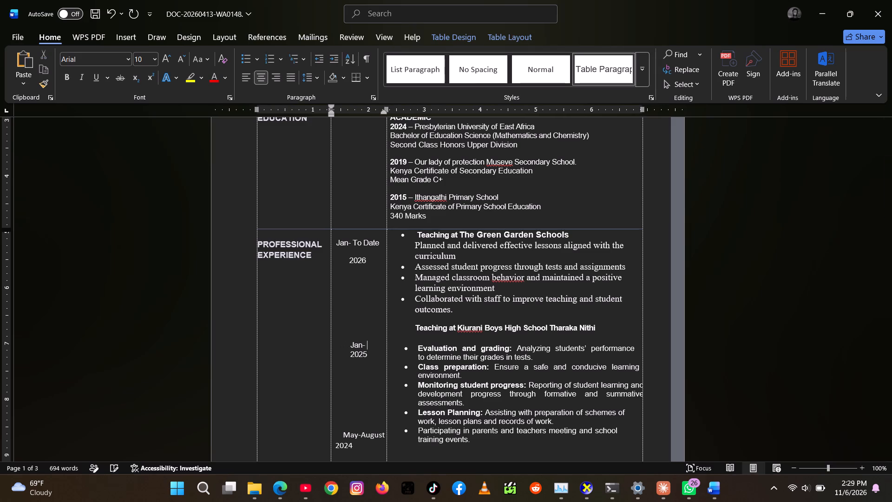
text(October)
Insert a blank line above the "Teaching at Kiurani Boys High School Tharaka Nithi" heading.
click(417, 328)
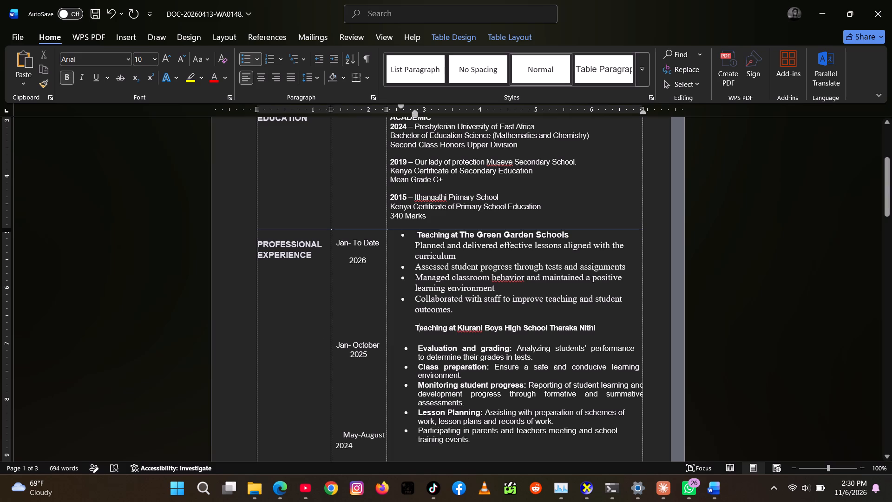
key(Left)
key(Return)
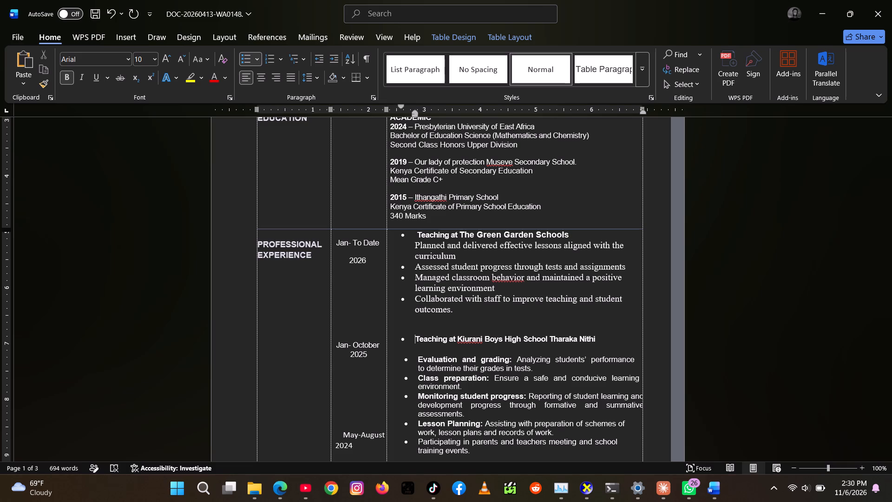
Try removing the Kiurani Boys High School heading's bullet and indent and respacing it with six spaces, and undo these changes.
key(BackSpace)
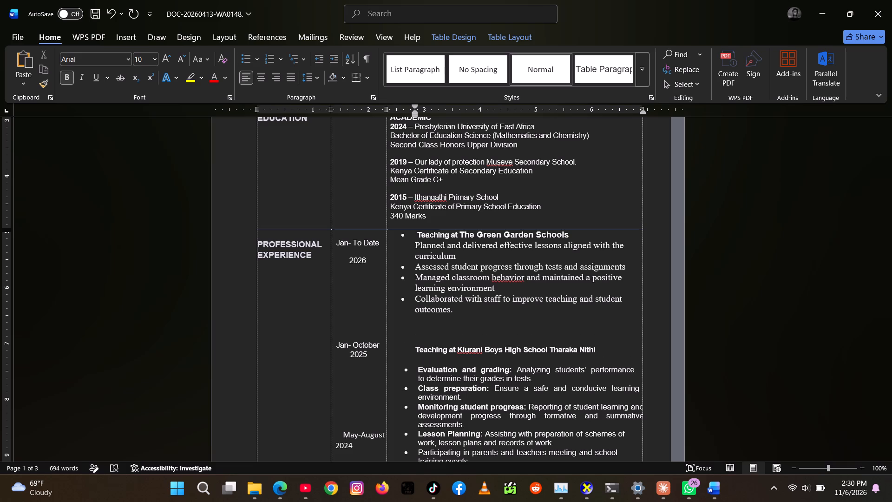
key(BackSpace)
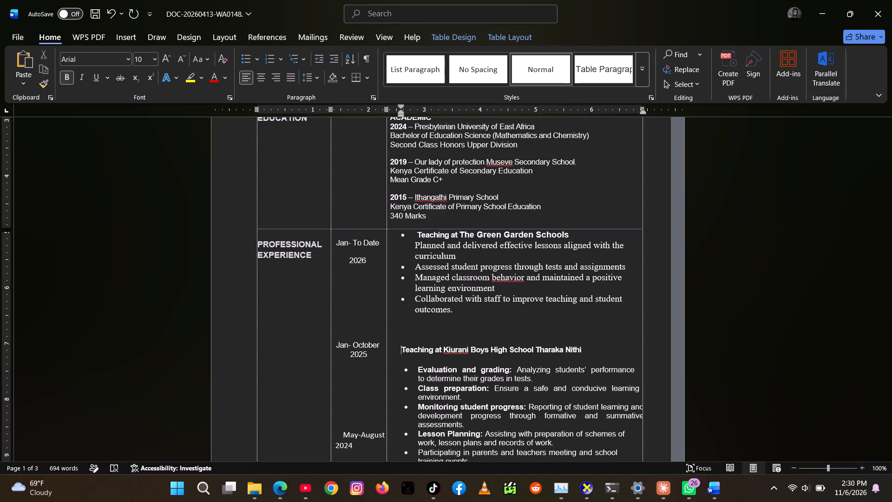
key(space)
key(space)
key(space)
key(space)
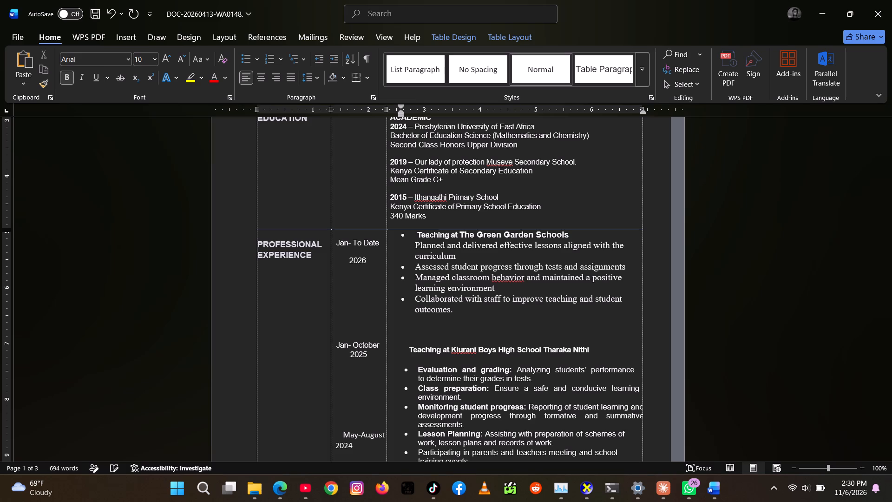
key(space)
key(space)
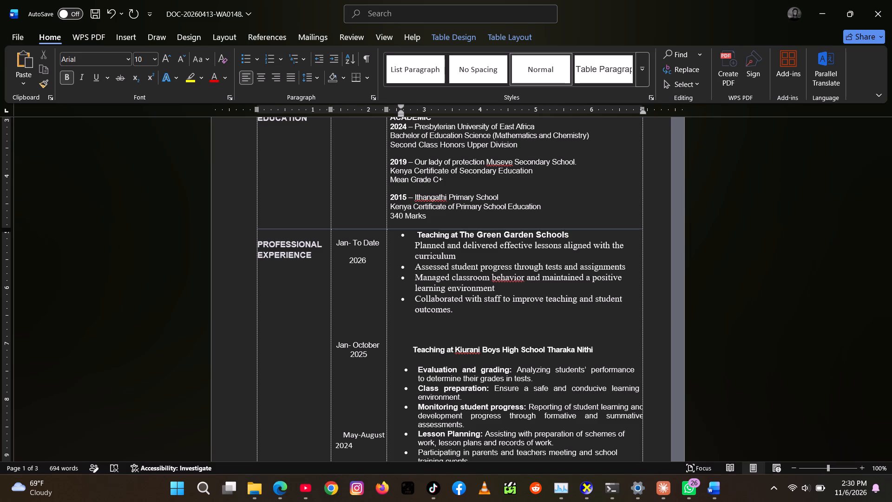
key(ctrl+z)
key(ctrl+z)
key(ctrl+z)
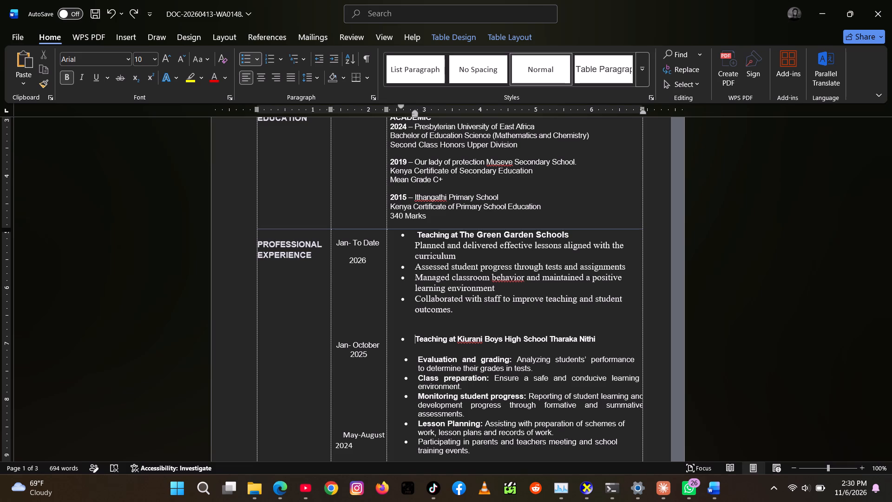
Remove the bullet from the Kiurani Boys High School heading, keeping its indent.
key(BackSpace)
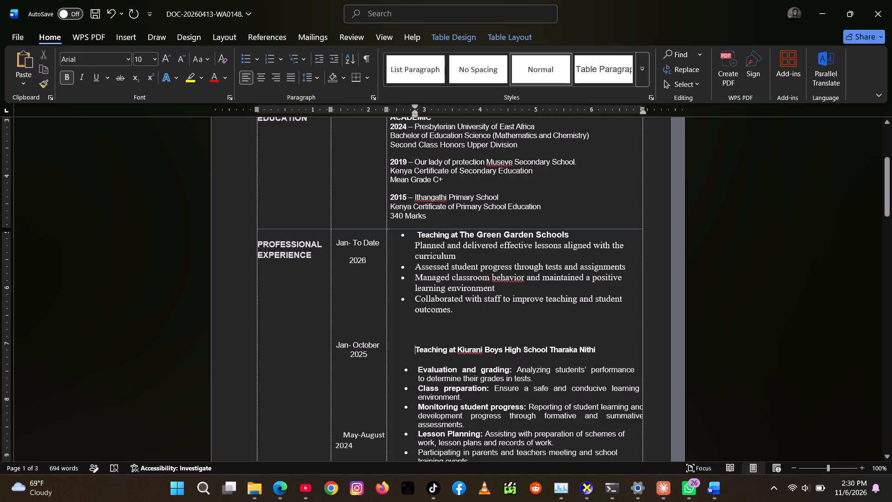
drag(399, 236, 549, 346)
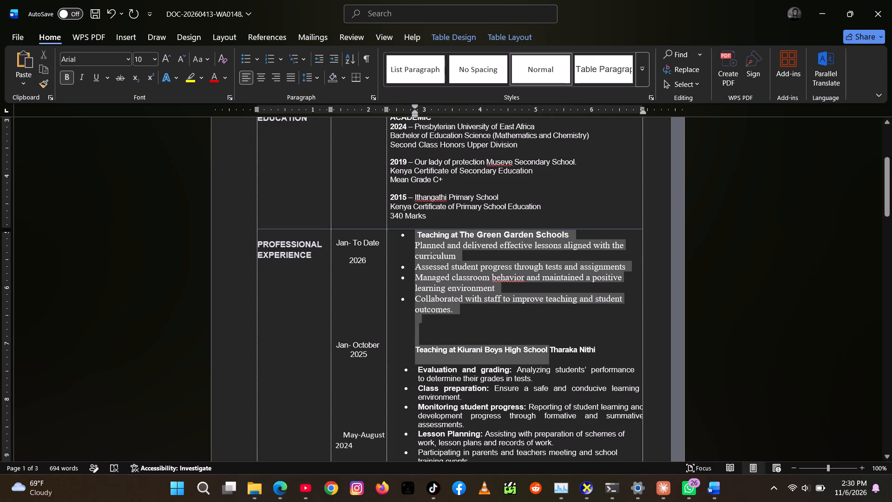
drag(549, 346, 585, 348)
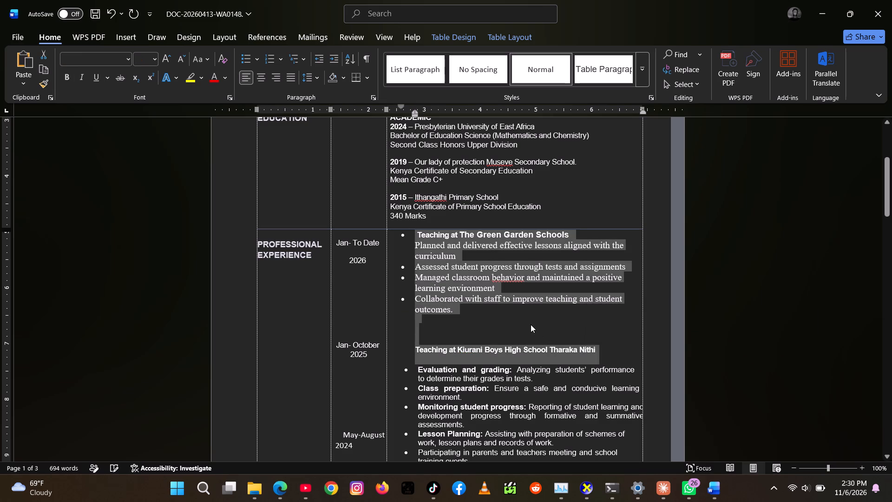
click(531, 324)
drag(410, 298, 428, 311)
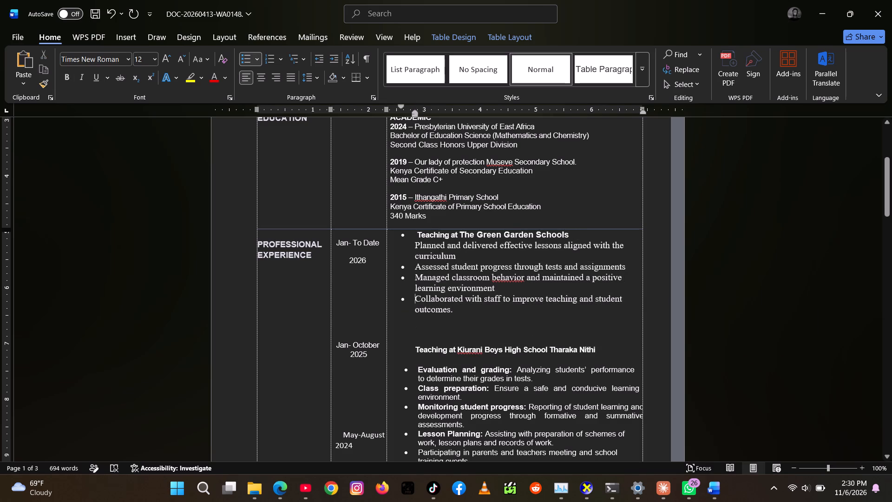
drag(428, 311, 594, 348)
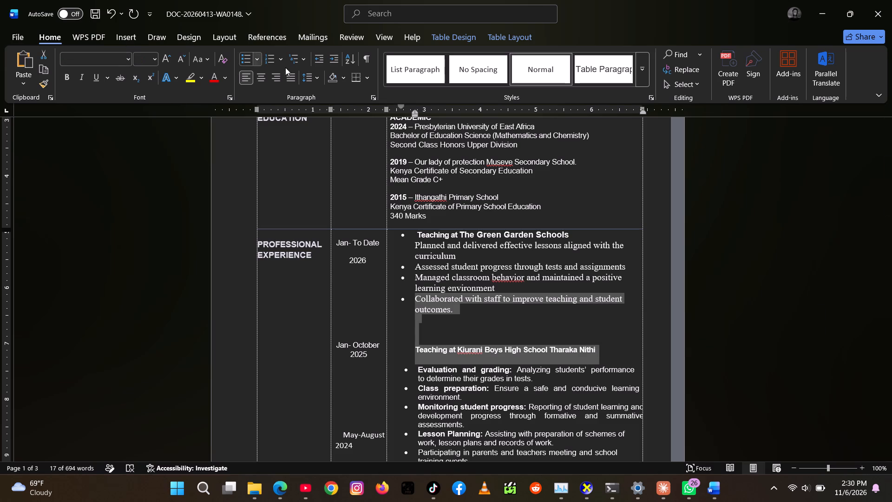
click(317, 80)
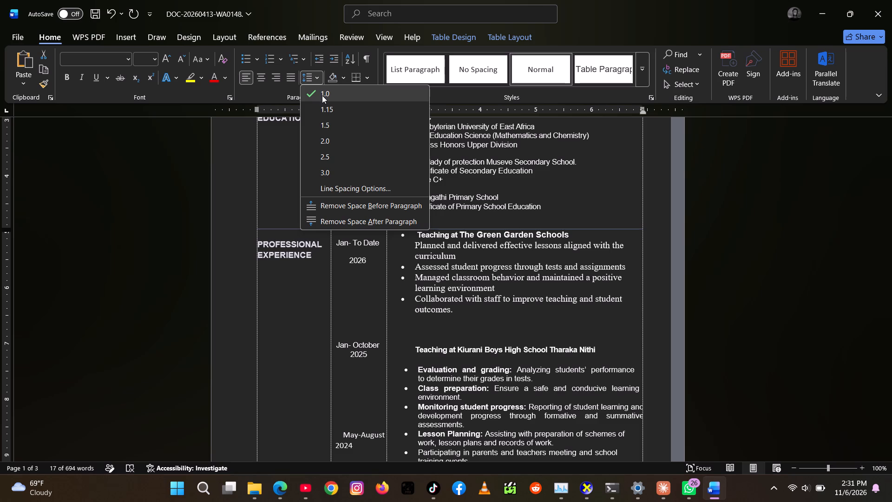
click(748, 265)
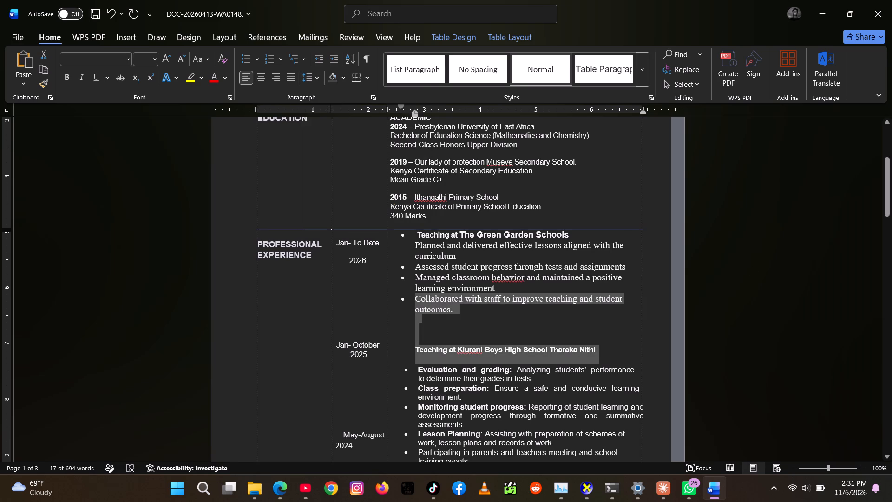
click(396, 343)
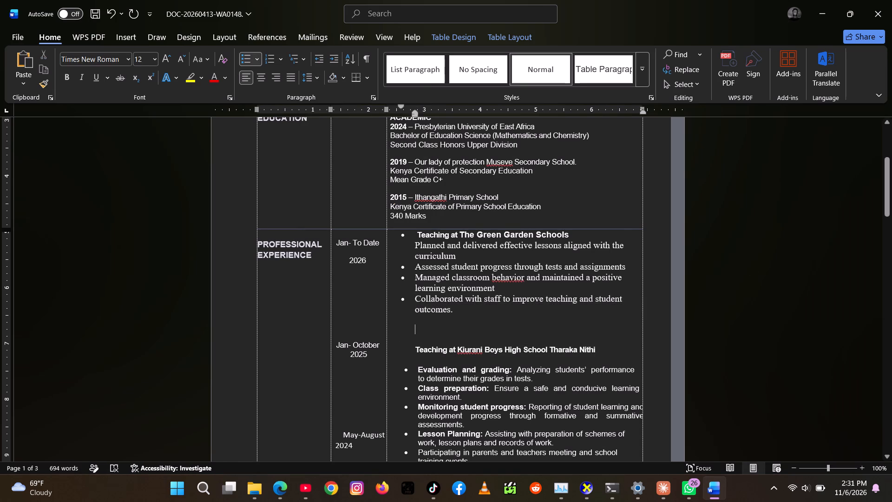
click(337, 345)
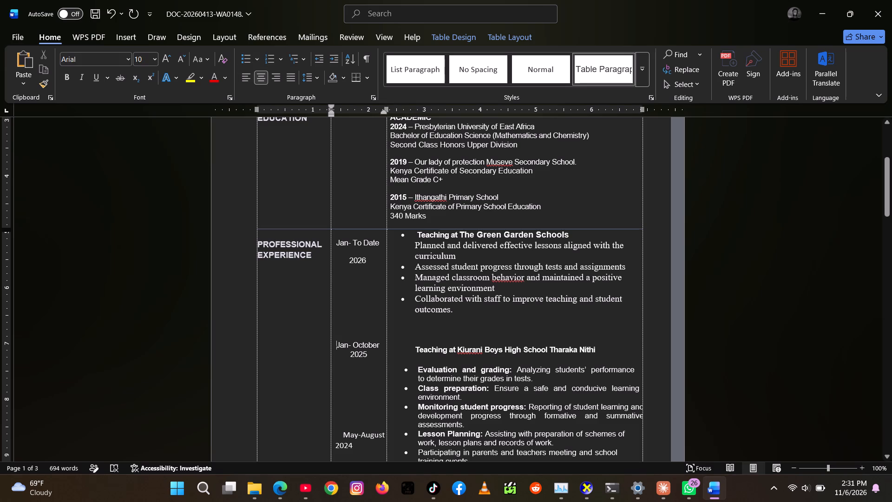
Insert five blank lines above the "May-August 2024" date to align it with the "Teaching Practice at Kiurani Boys High School" heading.
scroll(337, 345, down, 3)
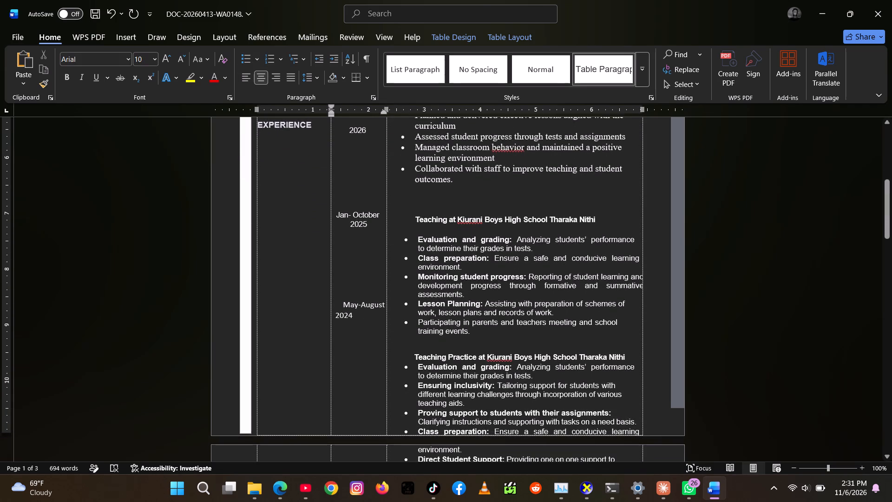
scroll(337, 345, down, 1)
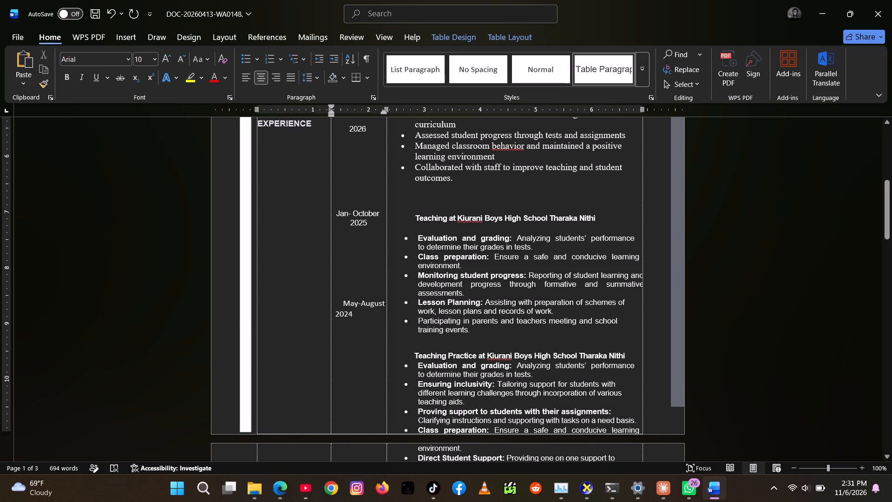
scroll(337, 345, down, 1)
click(343, 303)
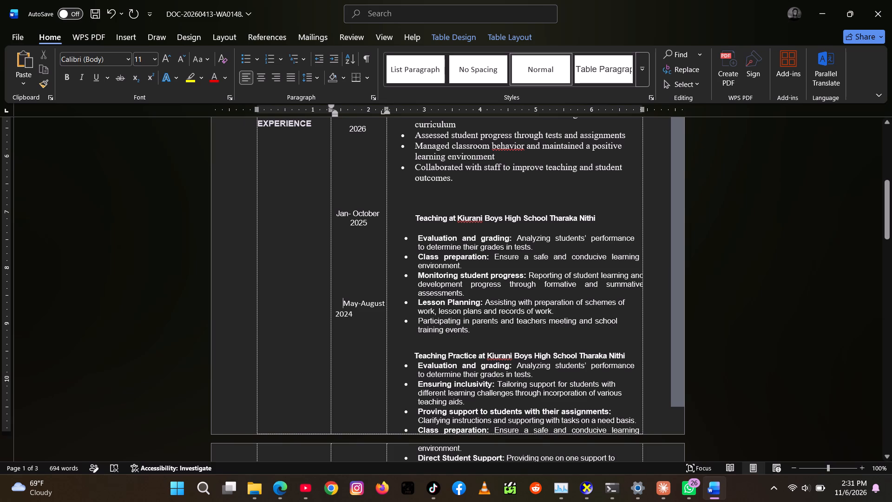
key(Return)
key(Return)
key(Return)
key(Return)
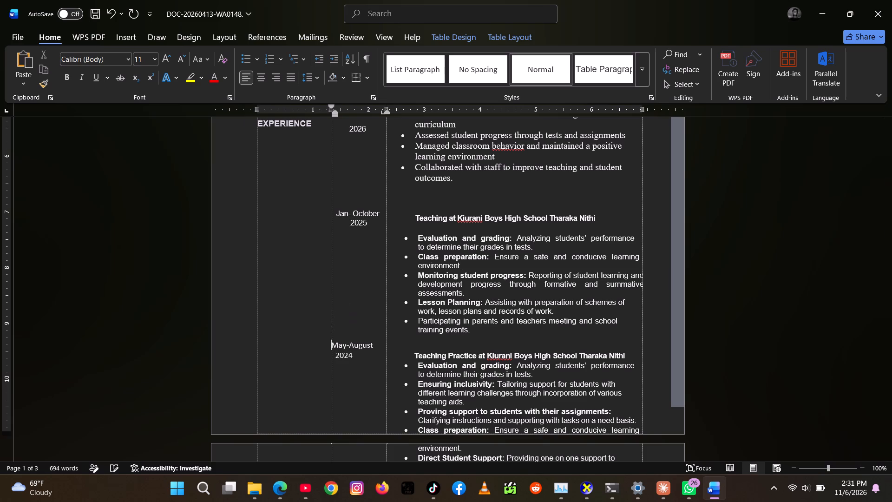
key(Return)
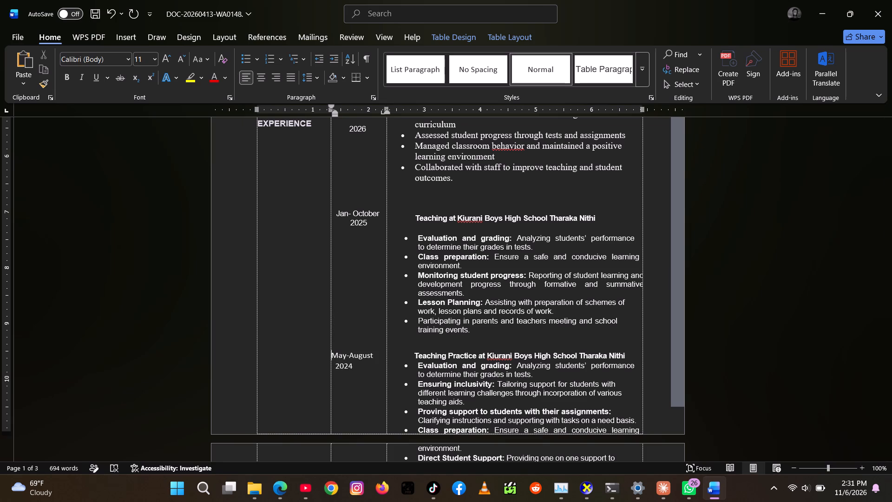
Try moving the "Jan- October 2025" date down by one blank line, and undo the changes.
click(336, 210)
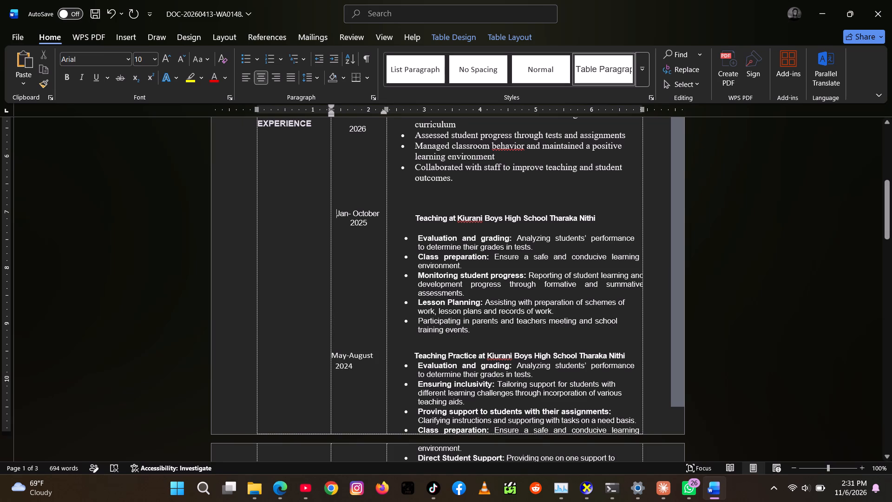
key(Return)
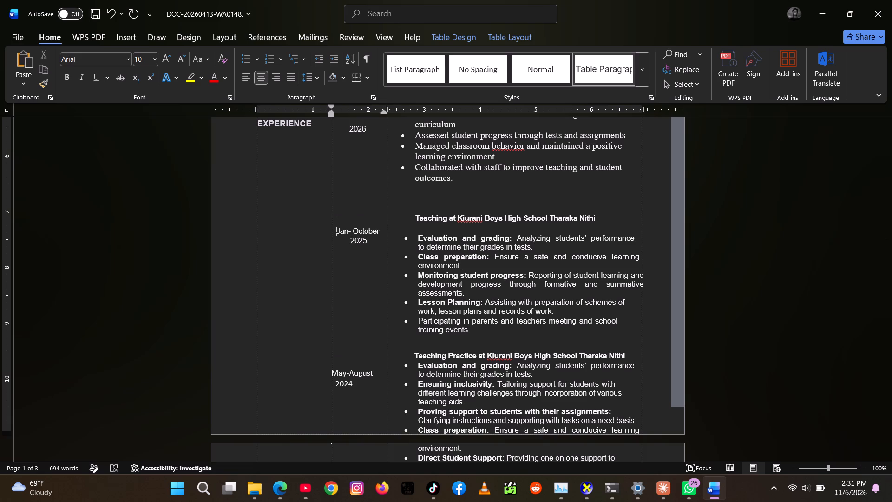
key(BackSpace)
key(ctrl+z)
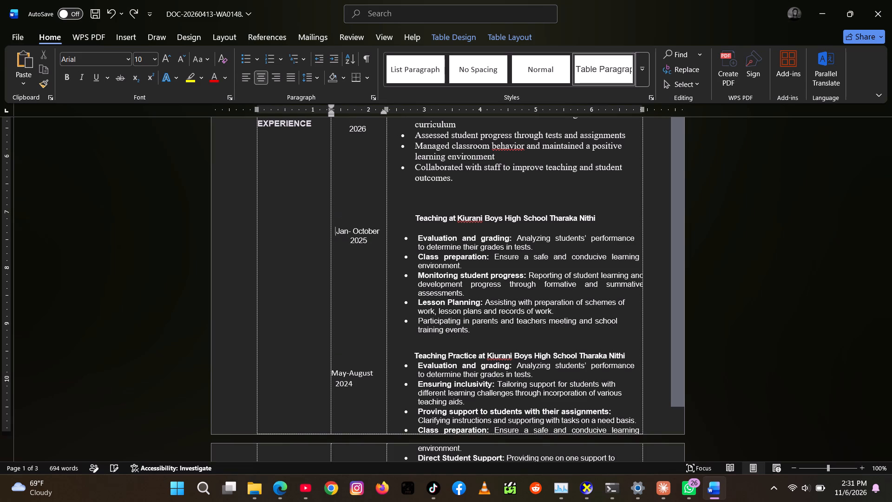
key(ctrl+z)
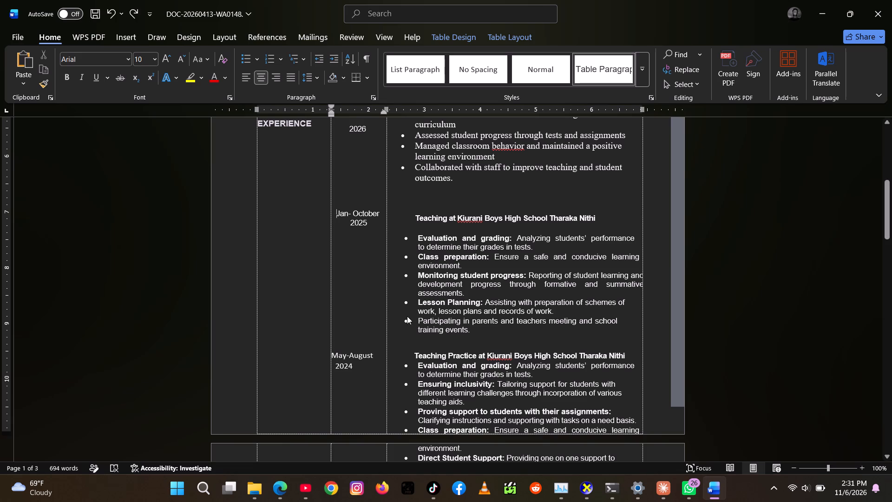
Select the May – August 2023 and 2021 Teaching Assistant rows and delete their entire columns from the table.
scroll(407, 316, down, 5)
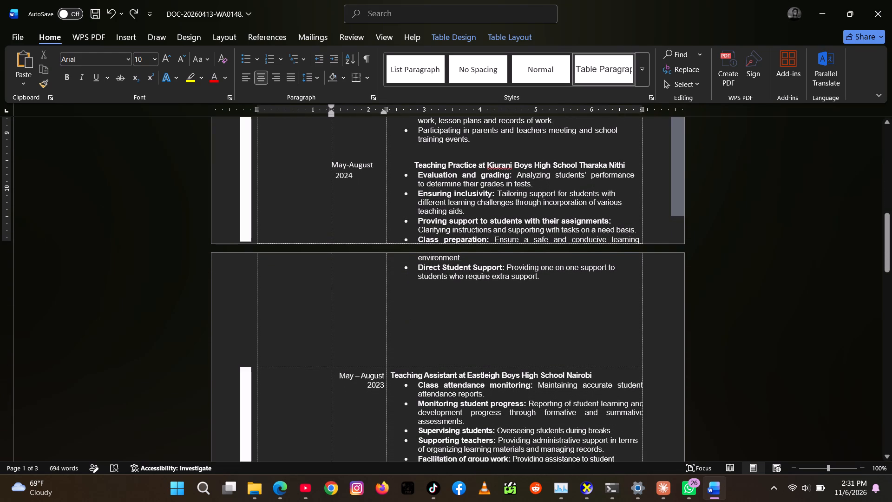
scroll(407, 316, down, 4)
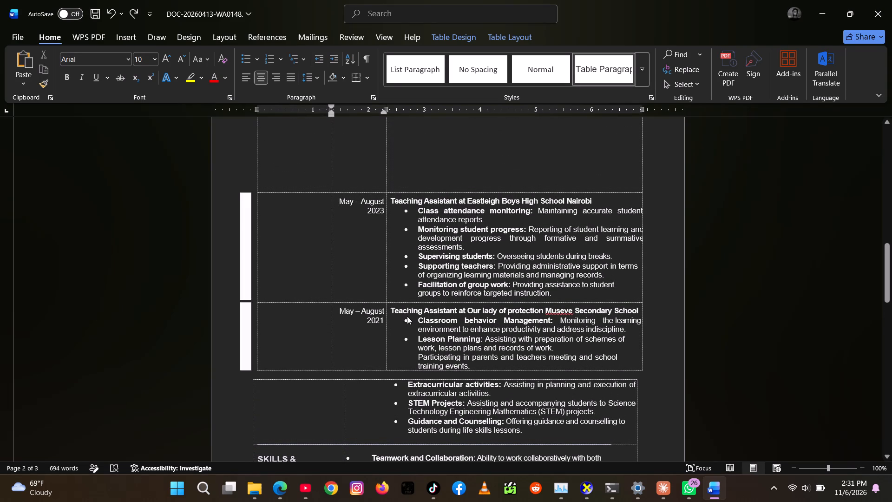
drag(338, 194, 384, 211)
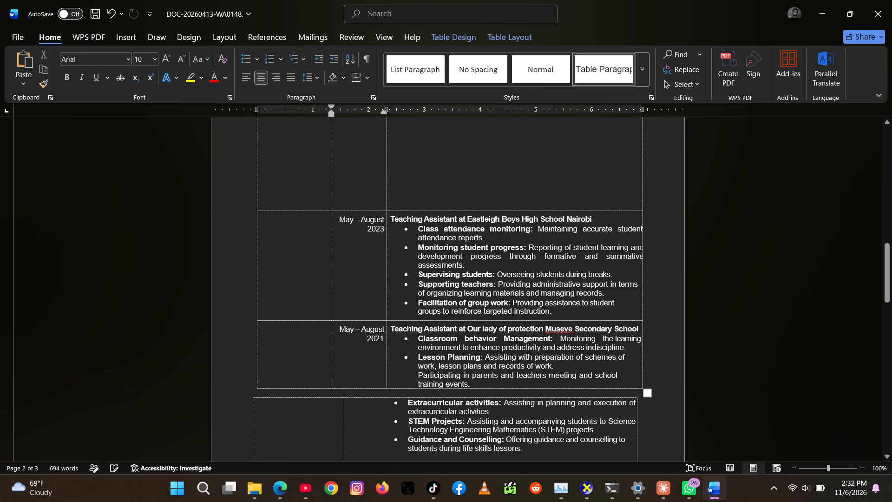
drag(622, 379, 500, 292)
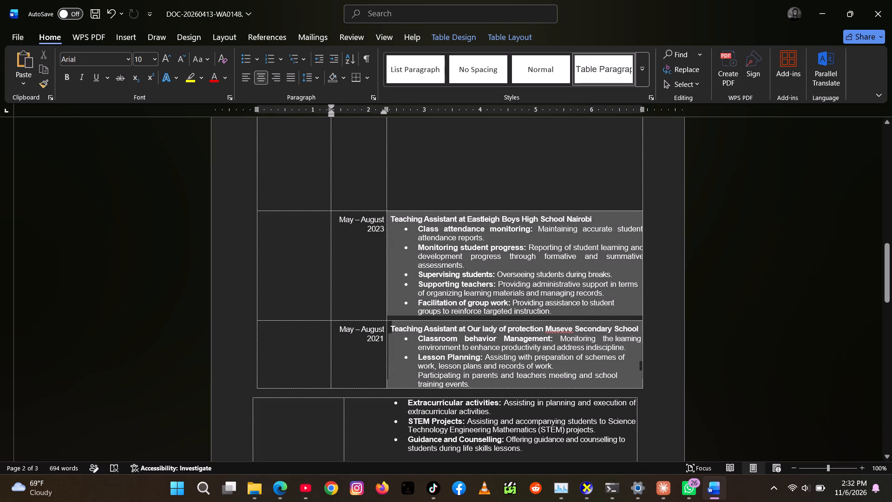
drag(500, 292, 286, 235)
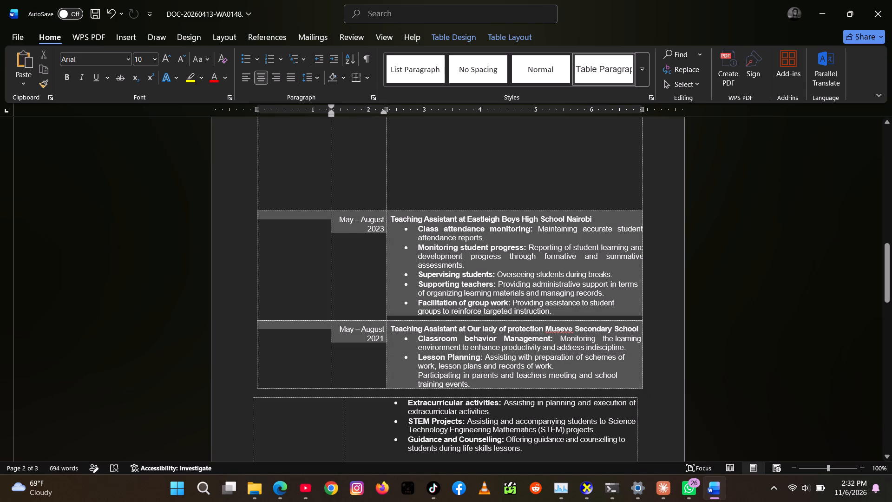
drag(286, 235, 272, 237)
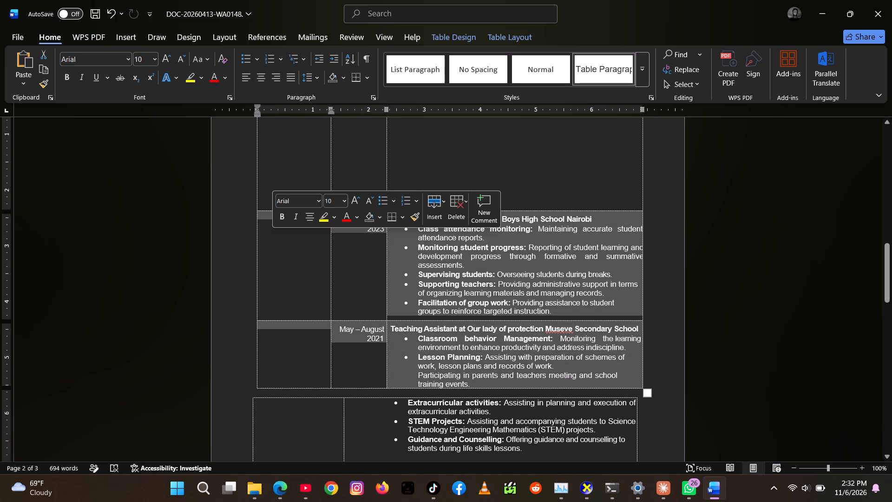
key(BackSpace)
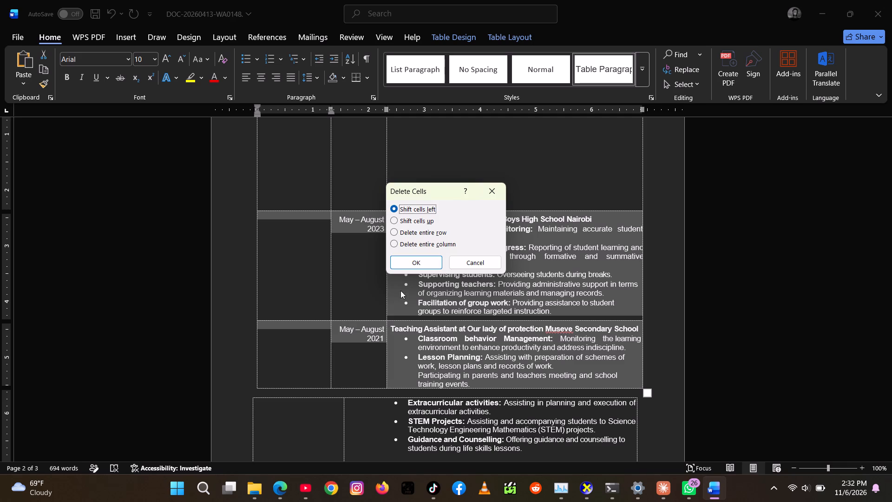
click(393, 245)
click(407, 266)
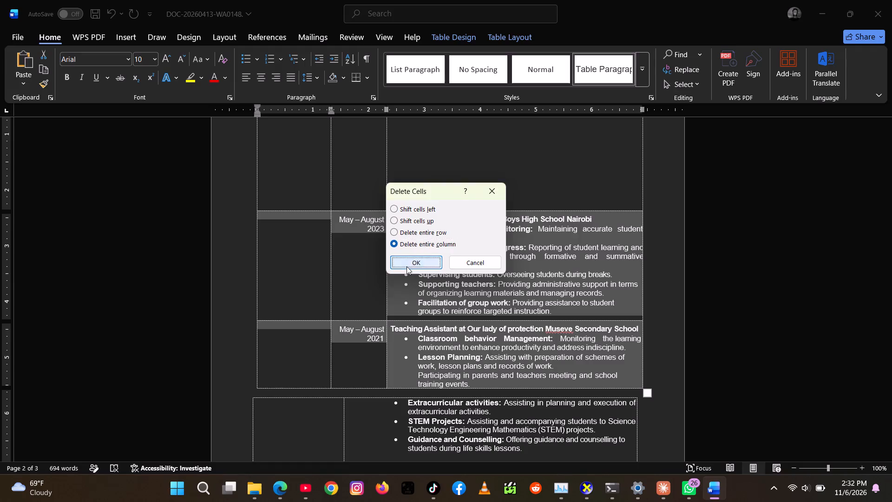
Delete the Extracurricular activities, STEM Projects, and Guidance and Counselling items above Skills & Abilities, including the leftover bullet and its indent.
scroll(407, 266, up, 2)
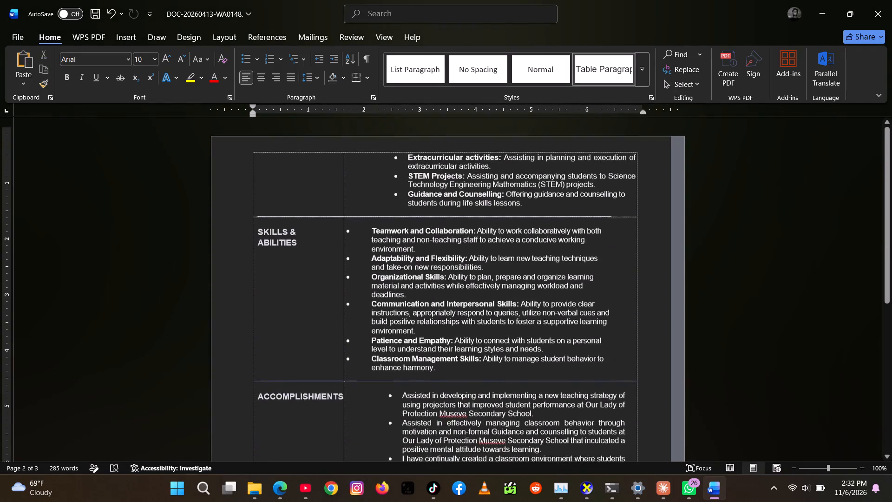
scroll(407, 266, up, 1)
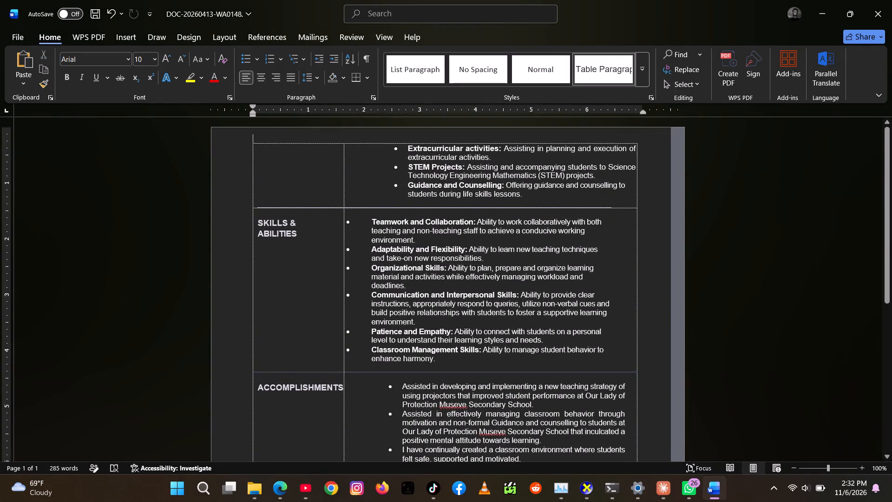
drag(531, 197, 392, 150)
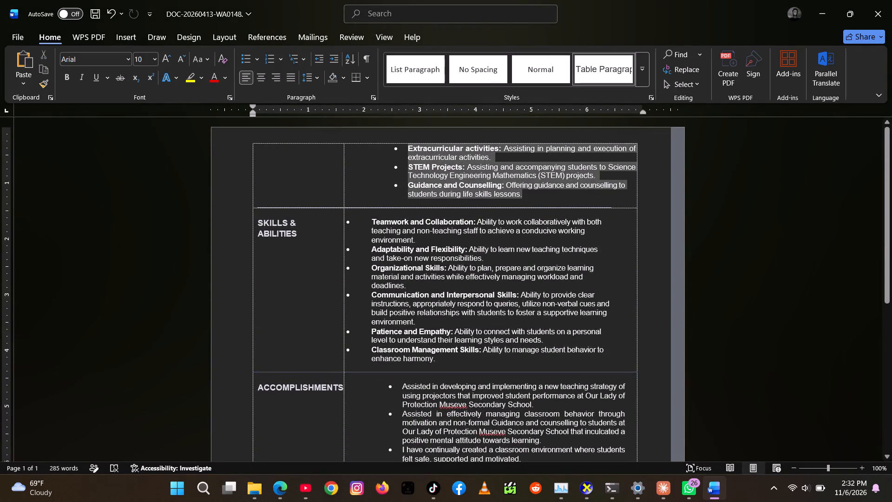
drag(392, 150, 341, 148)
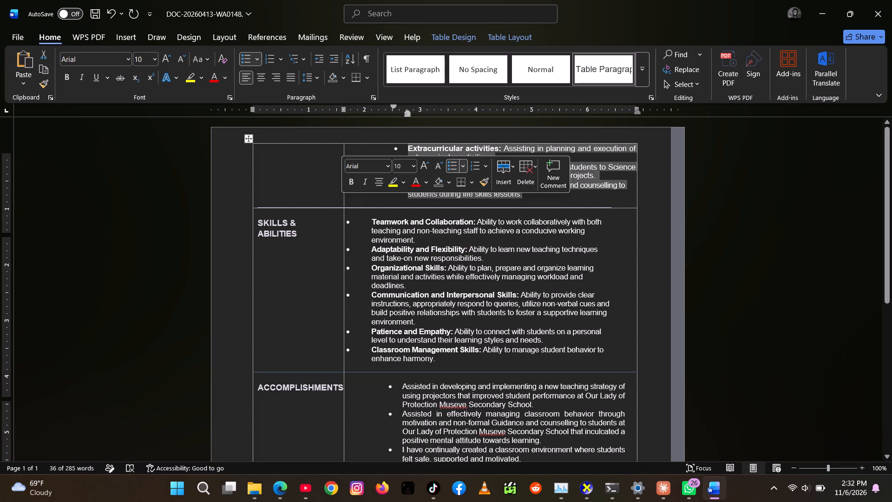
key(Delete)
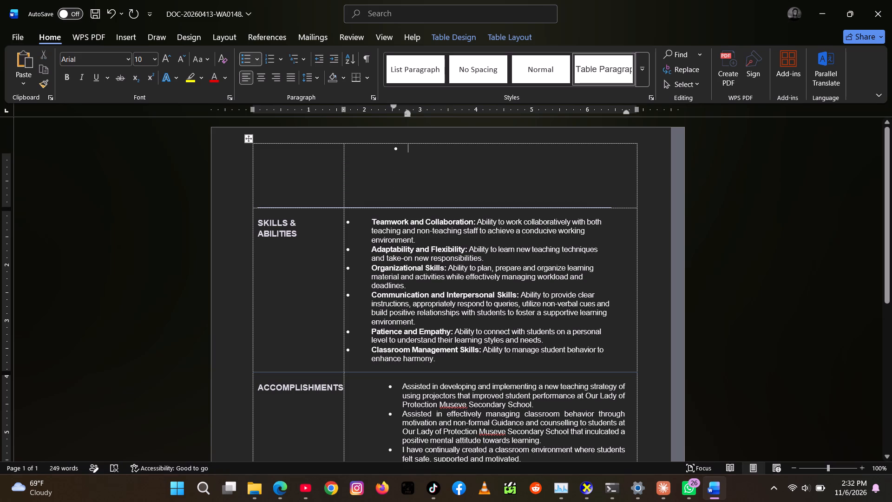
key(BackSpace)
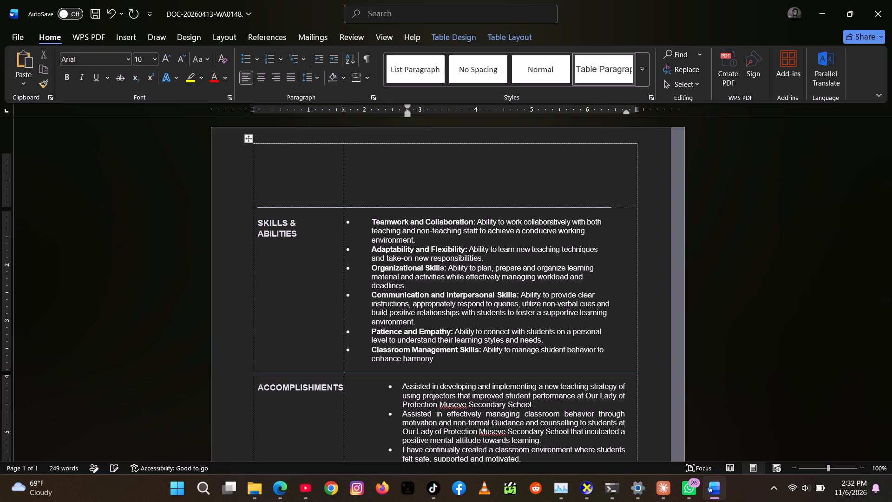
key(BackSpace)
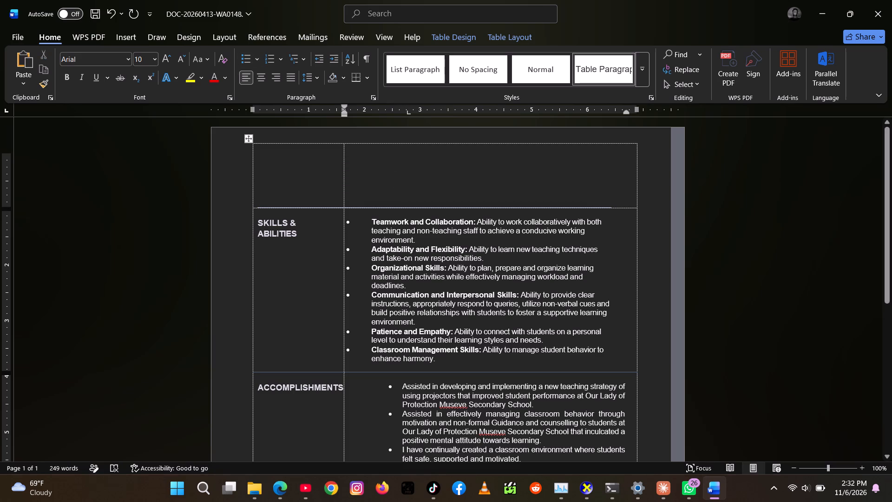
click(256, 224)
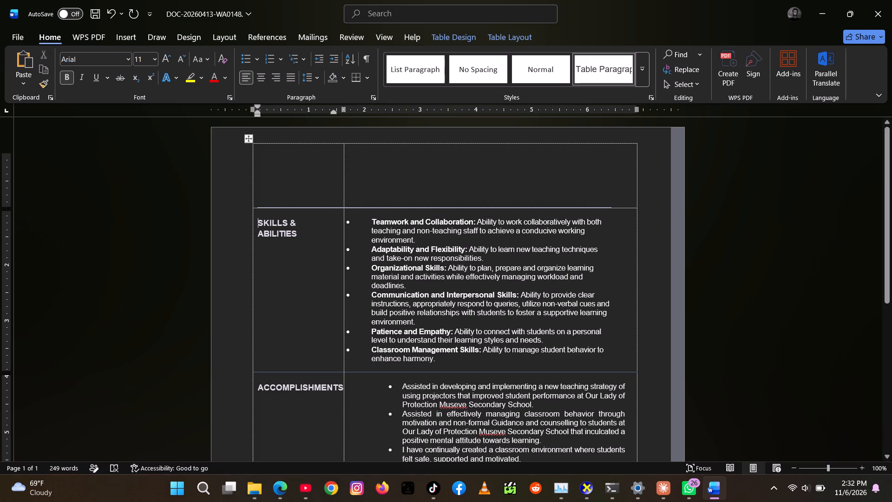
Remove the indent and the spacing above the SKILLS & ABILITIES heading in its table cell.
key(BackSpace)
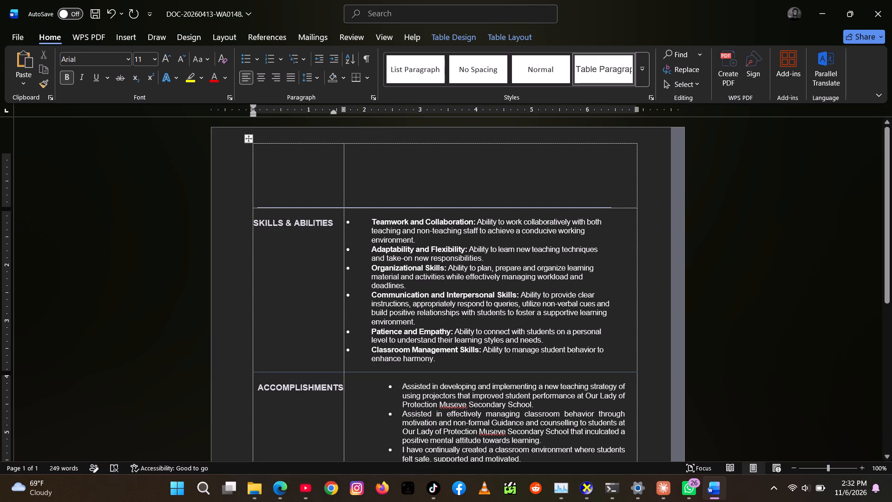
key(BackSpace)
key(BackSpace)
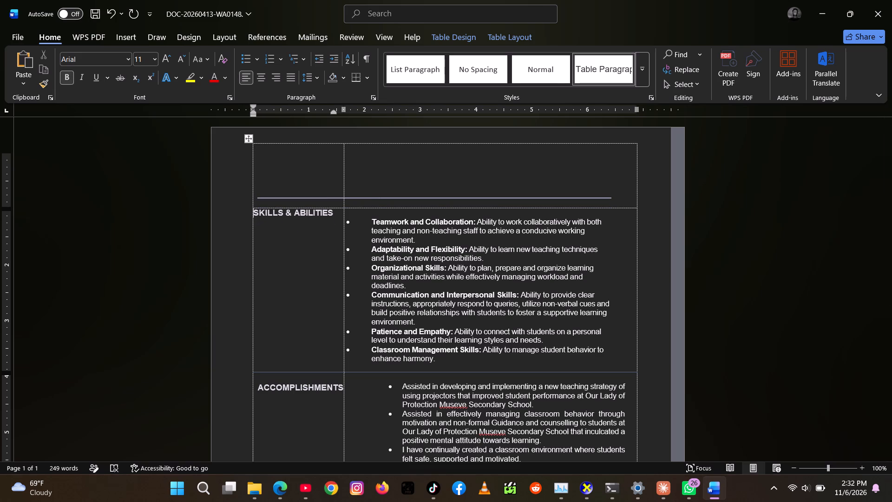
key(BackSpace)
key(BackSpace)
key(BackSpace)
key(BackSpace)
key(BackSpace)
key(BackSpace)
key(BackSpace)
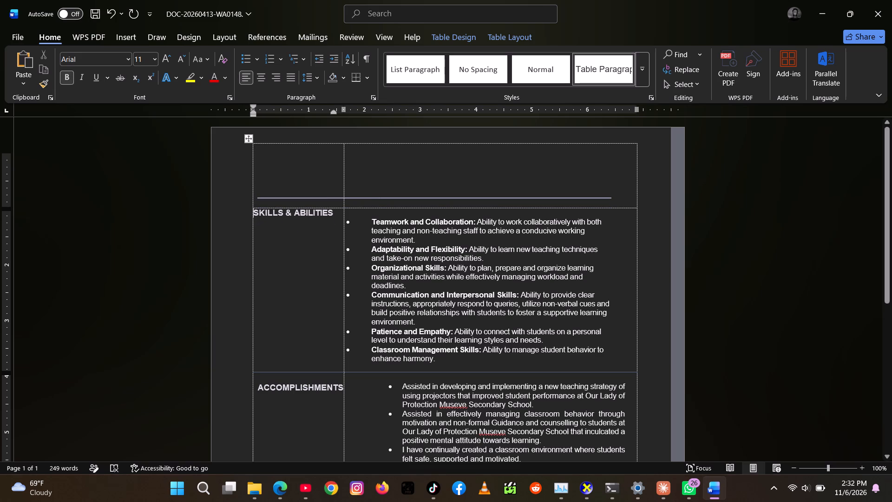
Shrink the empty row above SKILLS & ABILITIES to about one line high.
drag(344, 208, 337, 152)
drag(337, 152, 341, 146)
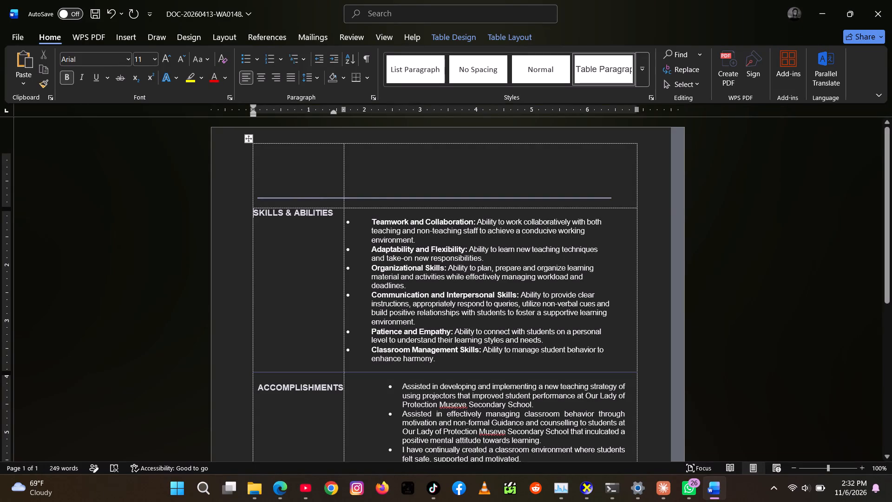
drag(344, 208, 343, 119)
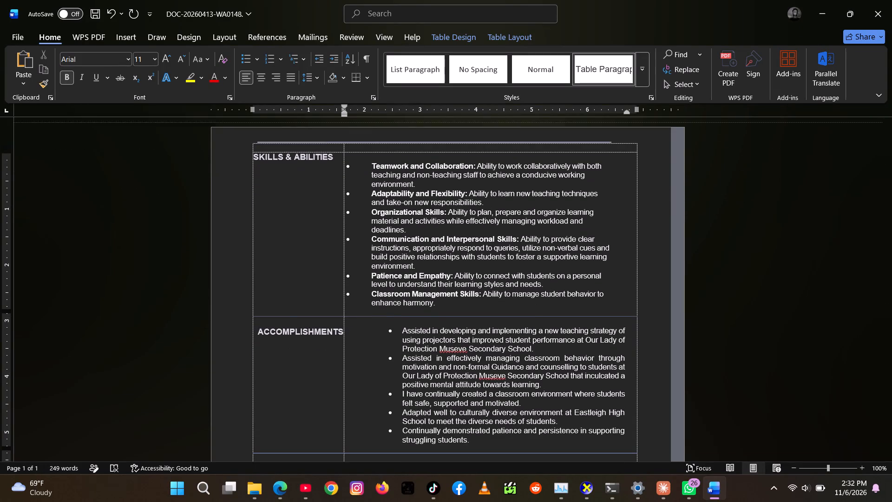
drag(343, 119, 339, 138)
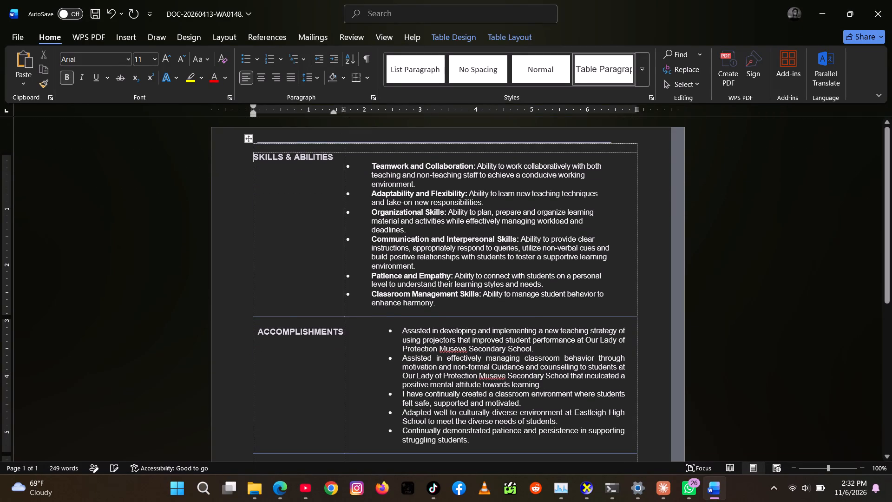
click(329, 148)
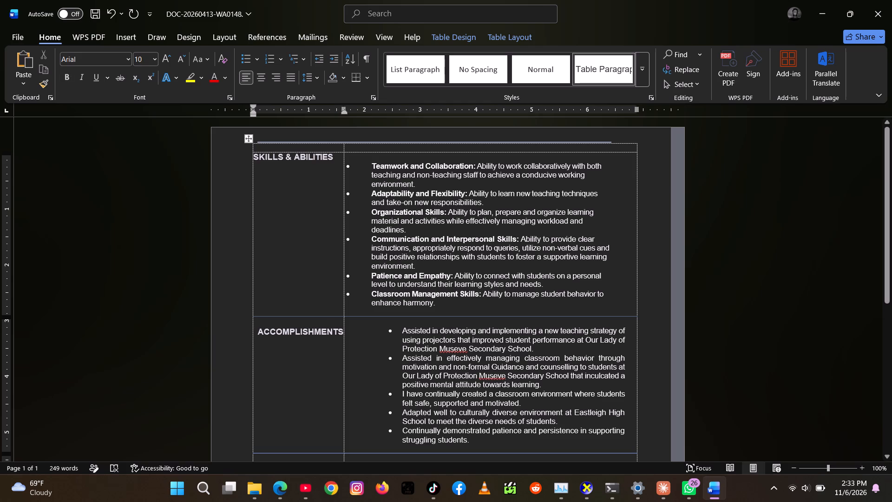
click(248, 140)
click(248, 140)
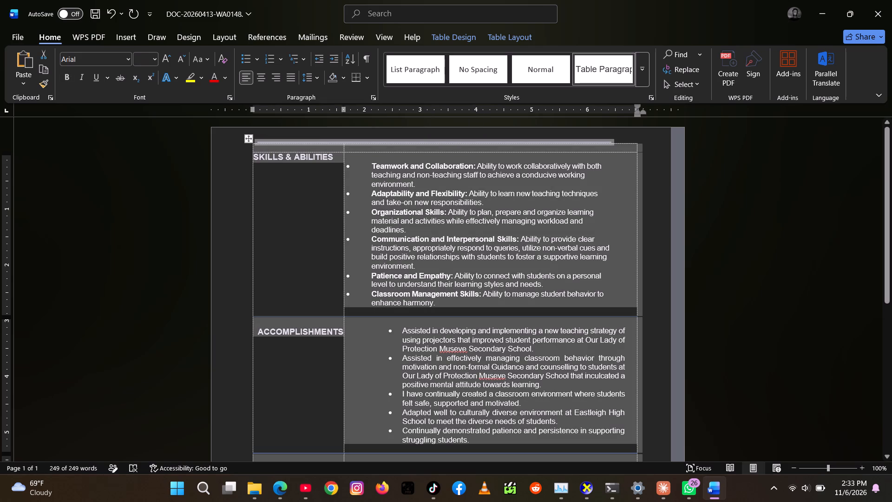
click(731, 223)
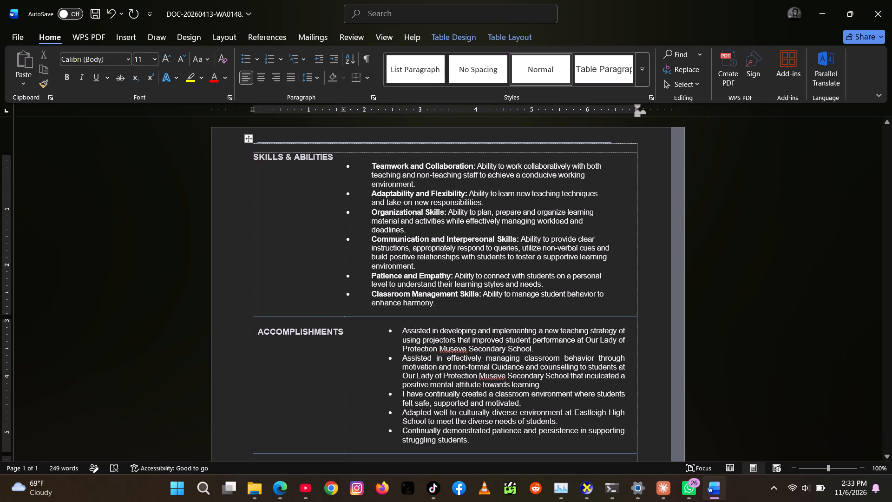
Undo the recent edits back to the point before the May – August 2023 and 2021 Teaching Assistant rows were deleted.
scroll(279, 237, up, 2)
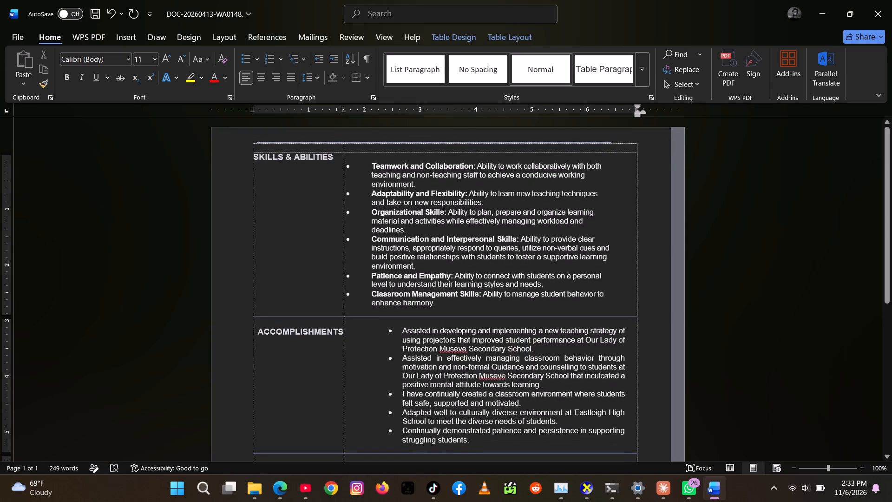
scroll(279, 237, up, 5)
scroll(279, 237, down, 4)
scroll(279, 237, up, 7)
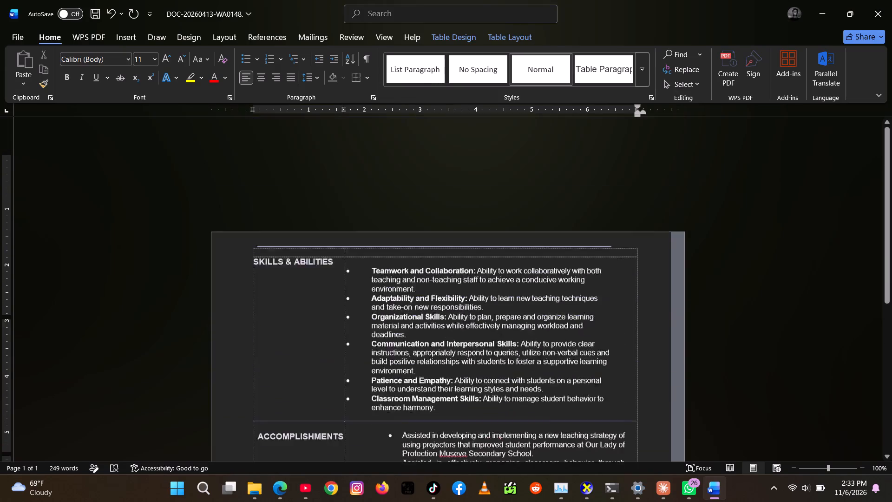
key(ctrl+z)
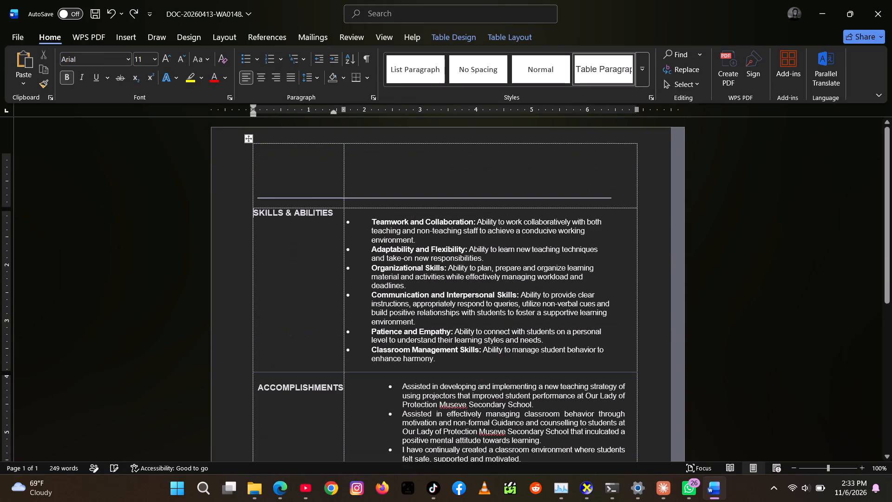
key(ctrl+z)
key(ctrl+z)
key(ctrl+z)
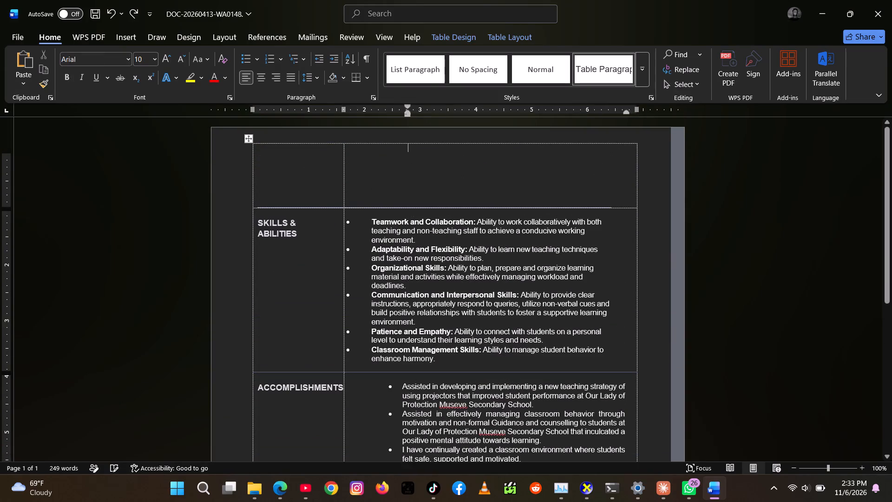
key(ctrl+z)
key(ctrl+z)
key(ctrl+z)
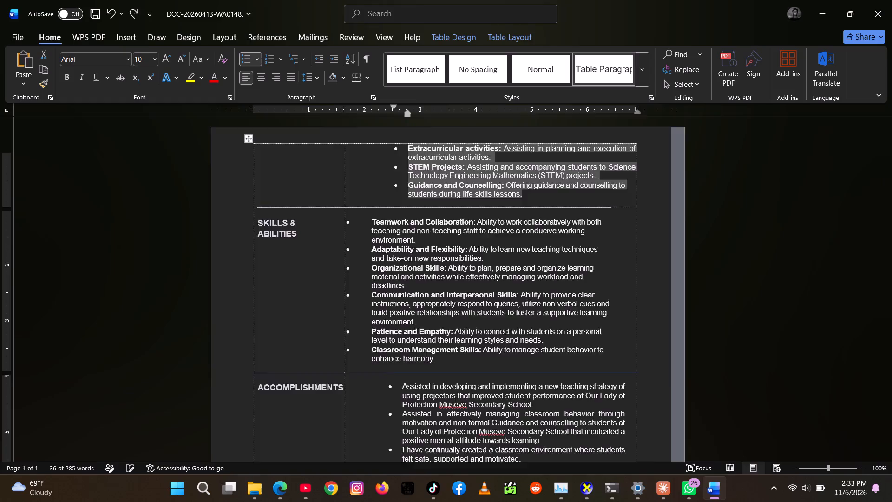
scroll(279, 237, up, 8)
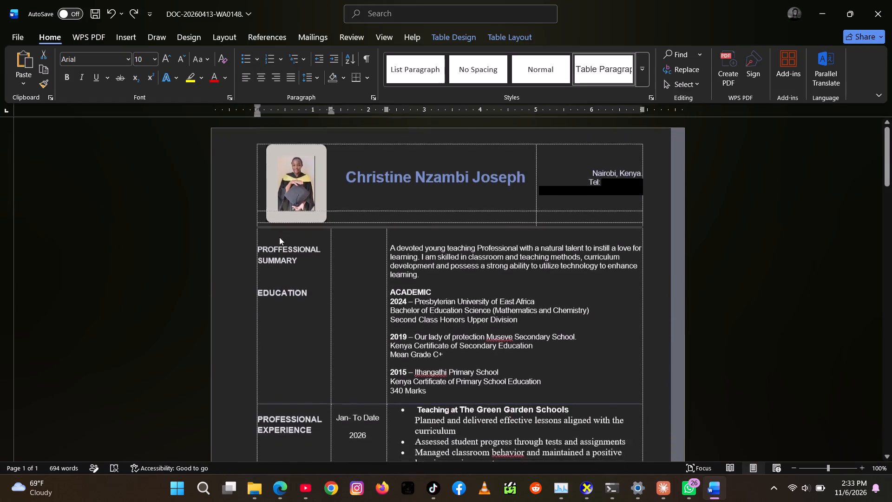
Delete the selected May – August 2023 and 2021 Teaching Assistant cells with the Shift cells left option.
scroll(279, 237, down, 7)
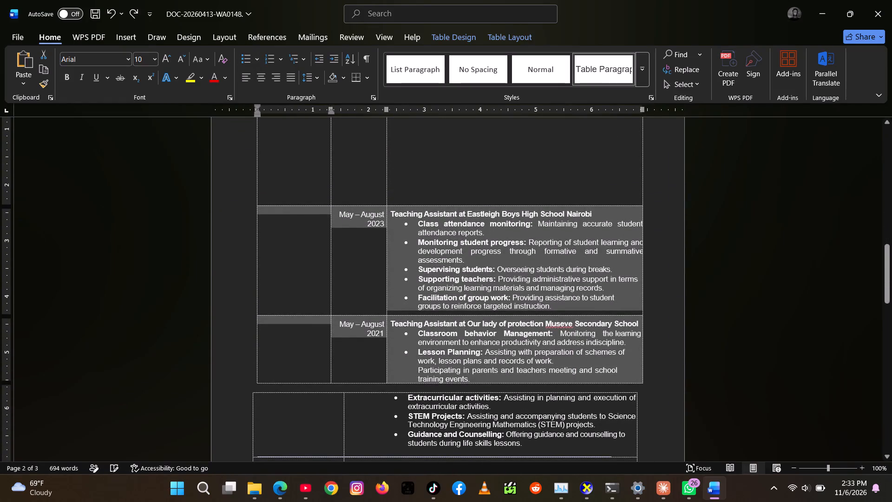
key(BackSpace)
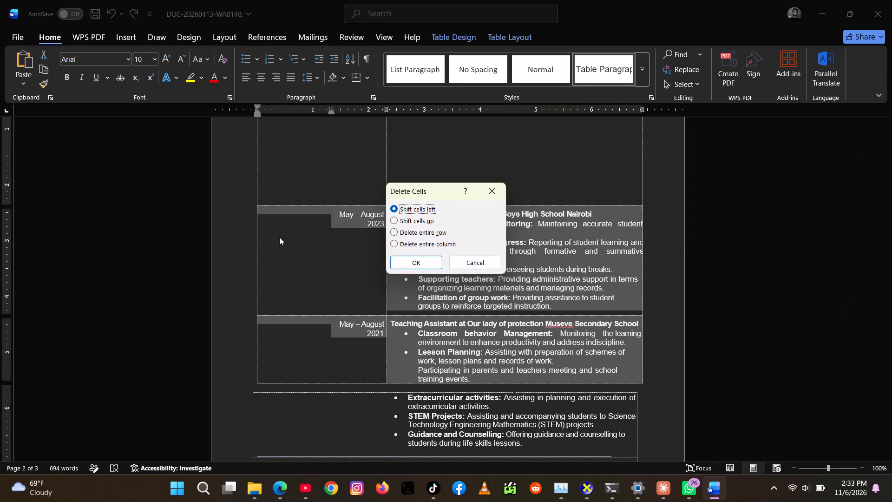
click(412, 267)
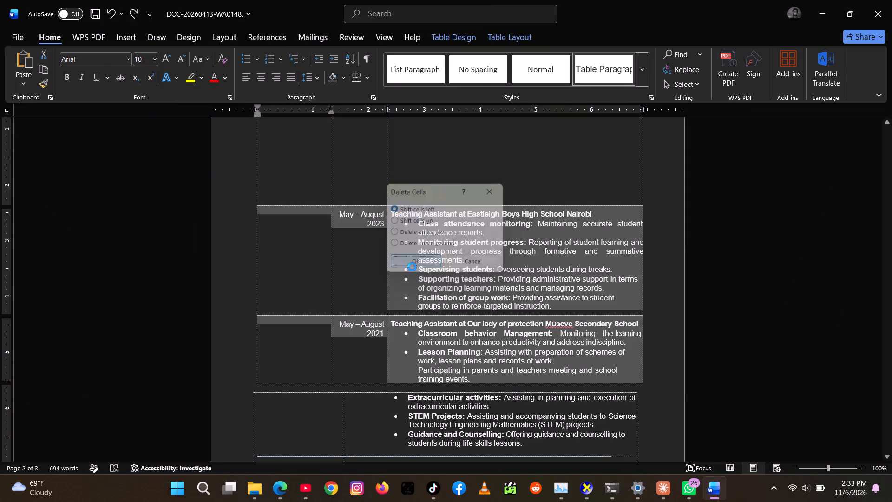
Clear the Extracurricular activities, STEM Projects, and Guidance and Counselling items from the row above SKILLS & ABILITIES.
scroll(412, 267, up, 1)
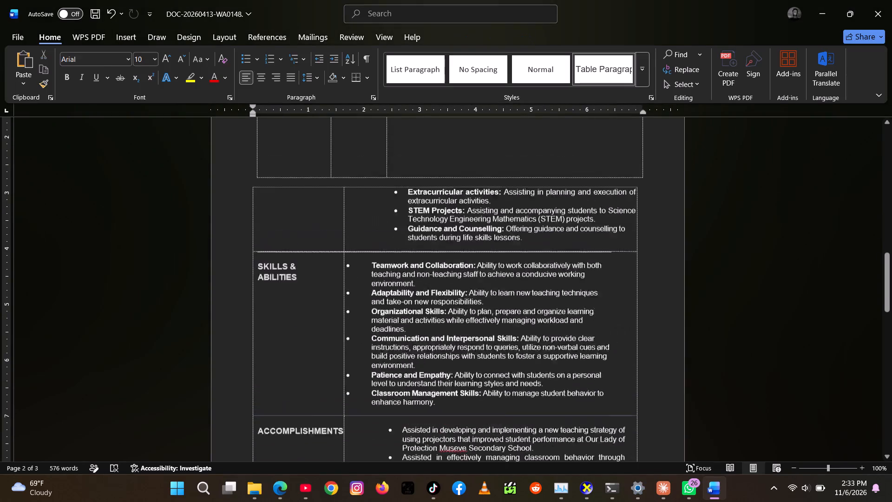
scroll(412, 267, up, 1)
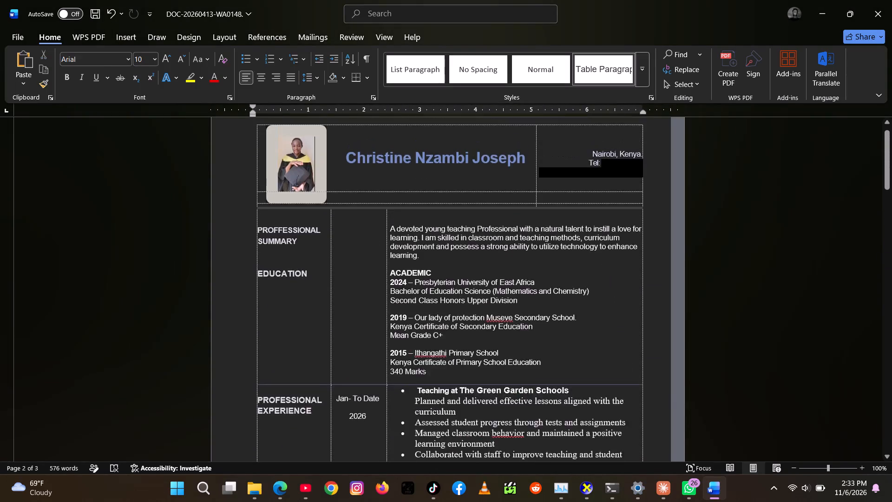
scroll(412, 267, down, 6)
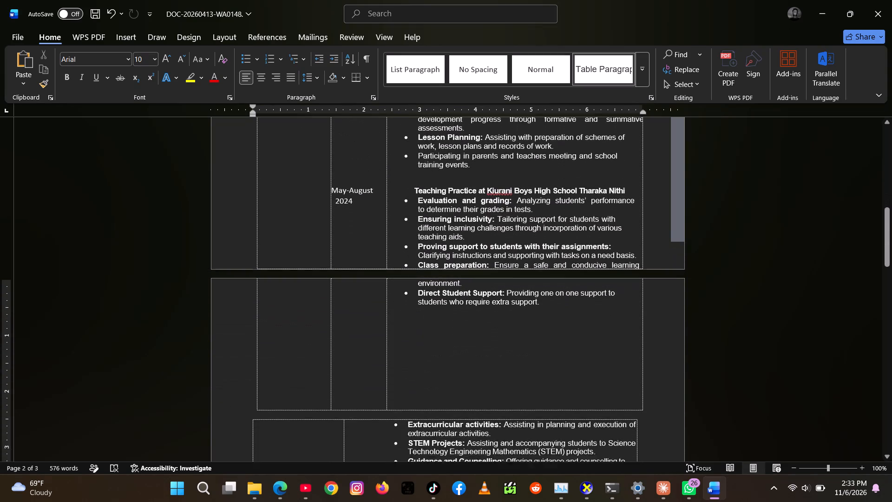
scroll(412, 267, down, 2)
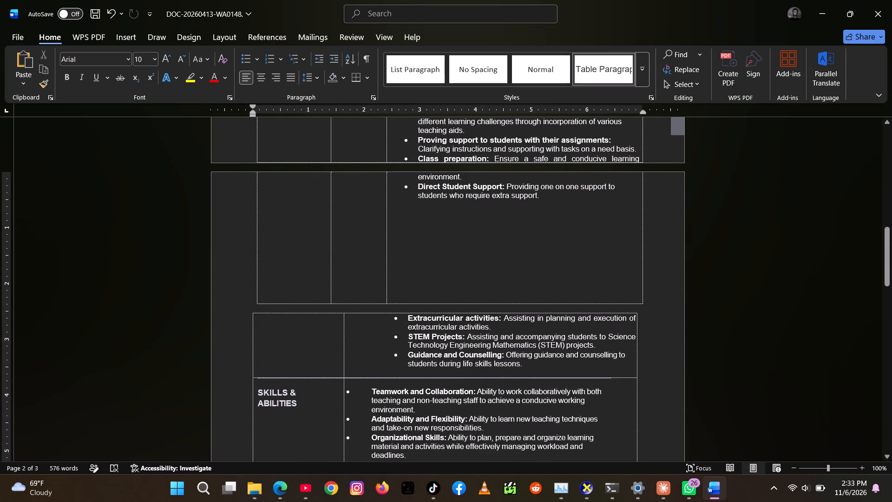
drag(526, 367, 404, 308)
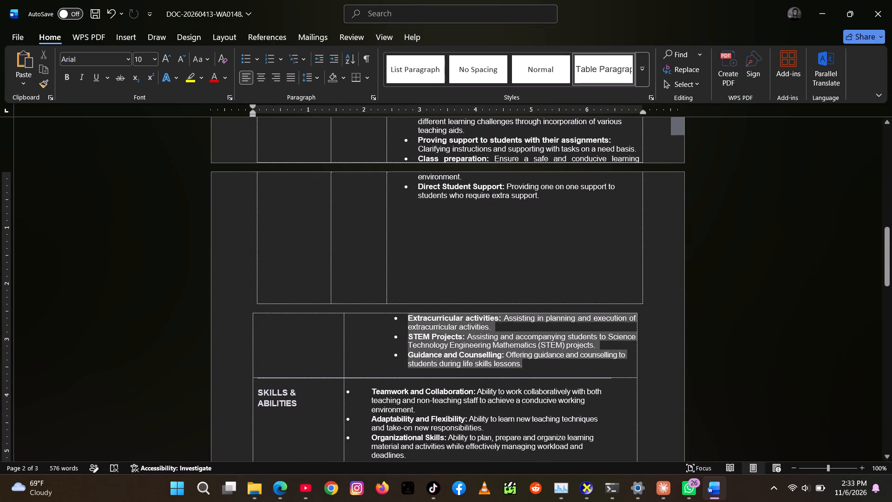
drag(404, 308, 345, 317)
drag(345, 317, 340, 317)
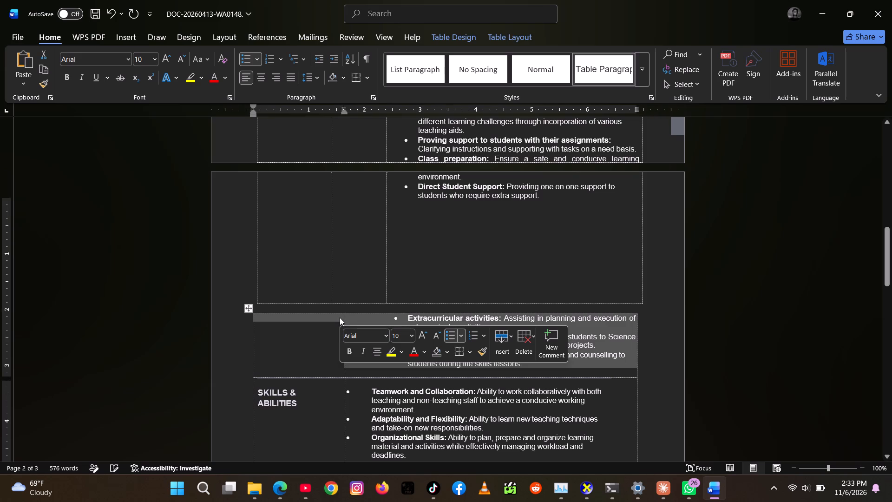
key(Delete)
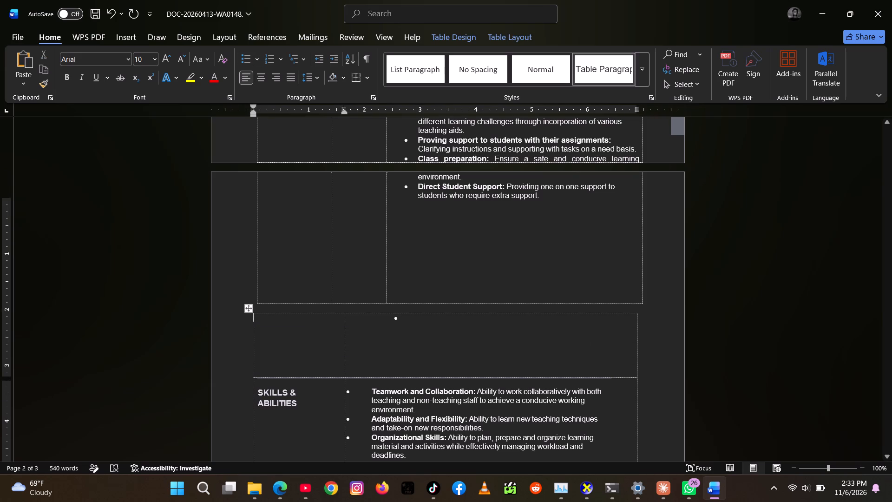
Slightly narrow the first column of the SKILLS & ABILITIES table.
drag(344, 376, 340, 340)
drag(340, 340, 340, 337)
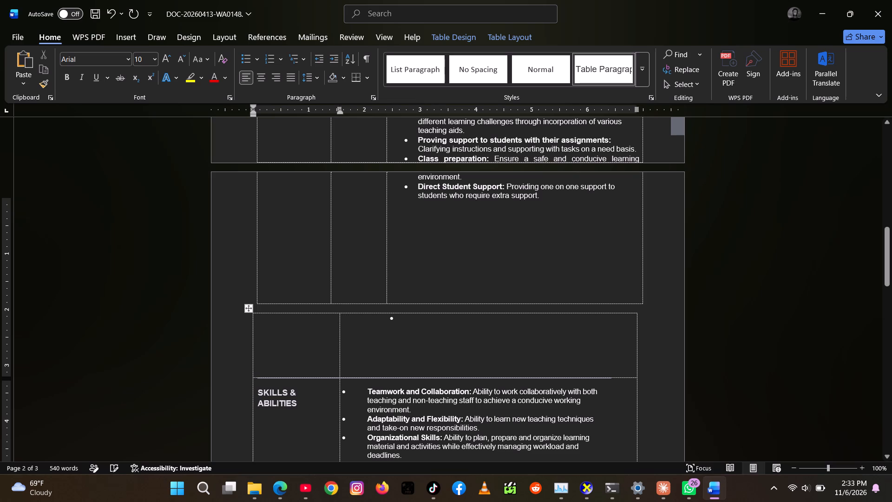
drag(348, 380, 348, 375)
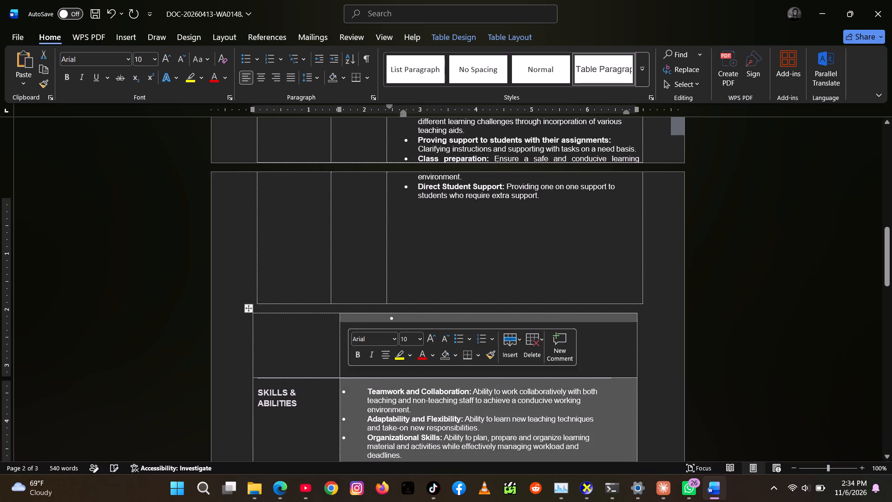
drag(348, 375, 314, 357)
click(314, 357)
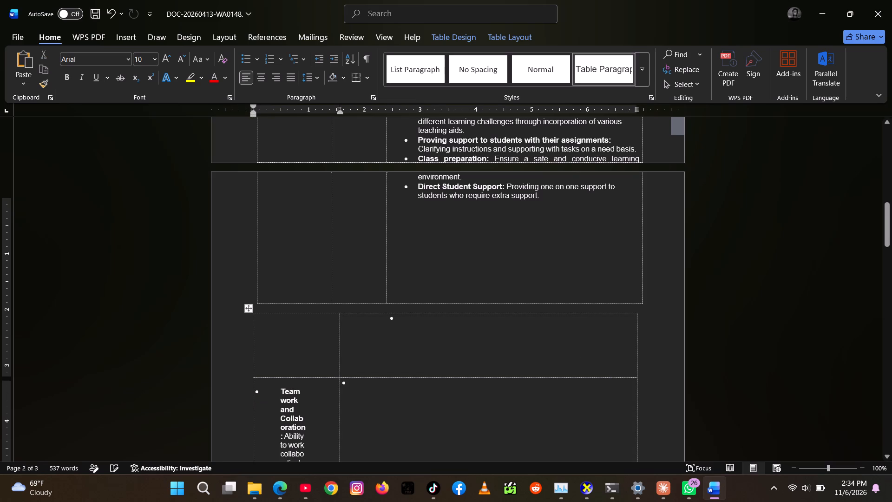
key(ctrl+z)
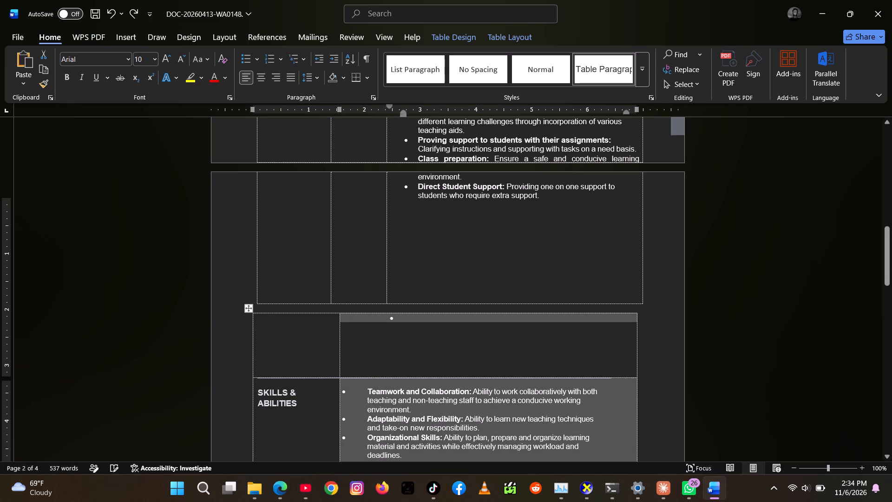
Shrink the empty row above SKILLS & ABILITIES to a single line and remove its leftover bullet.
click(324, 376)
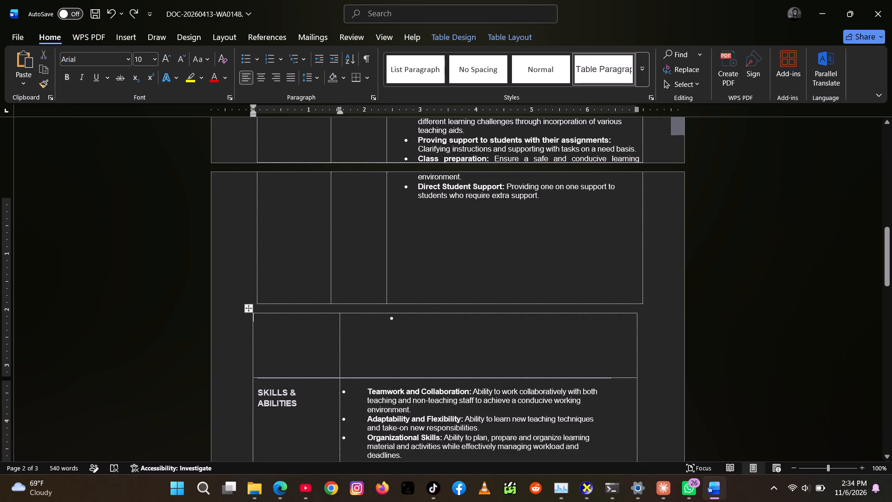
drag(339, 378, 336, 358)
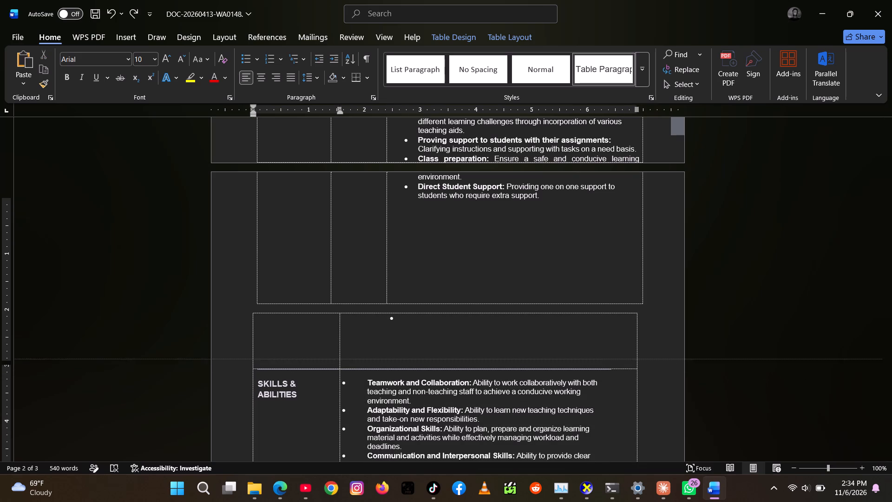
drag(336, 358, 335, 276)
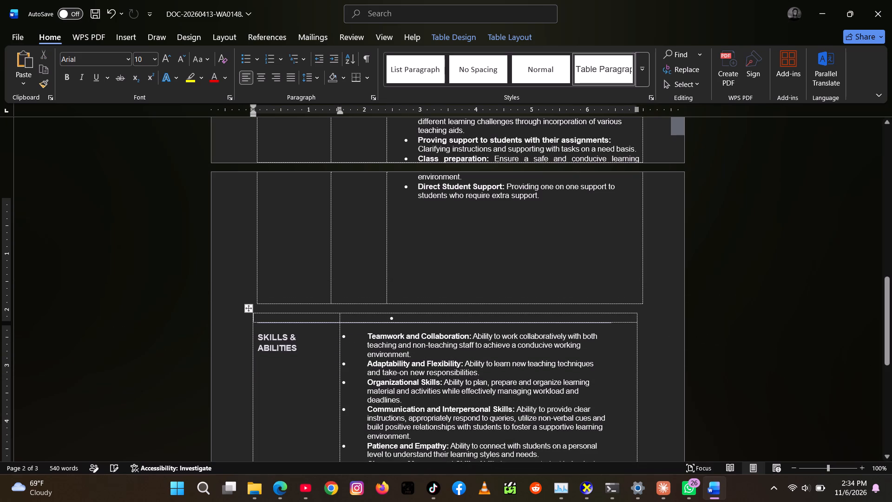
click(394, 319)
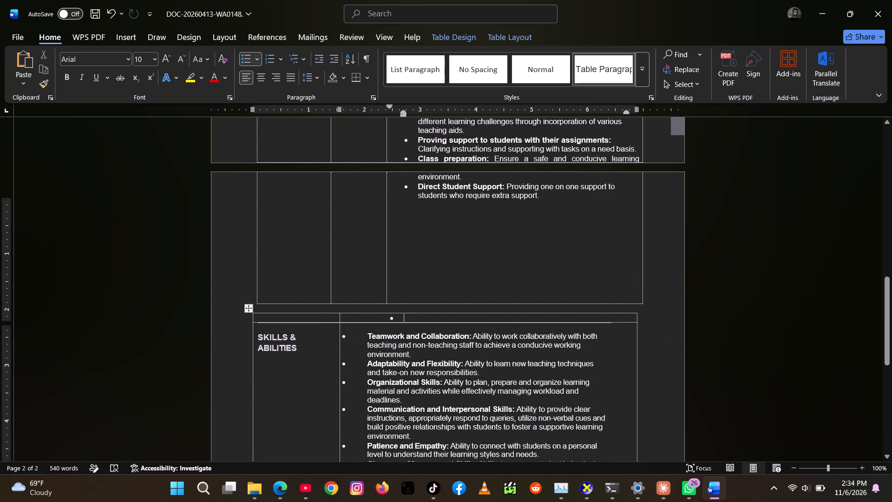
key(BackSpace)
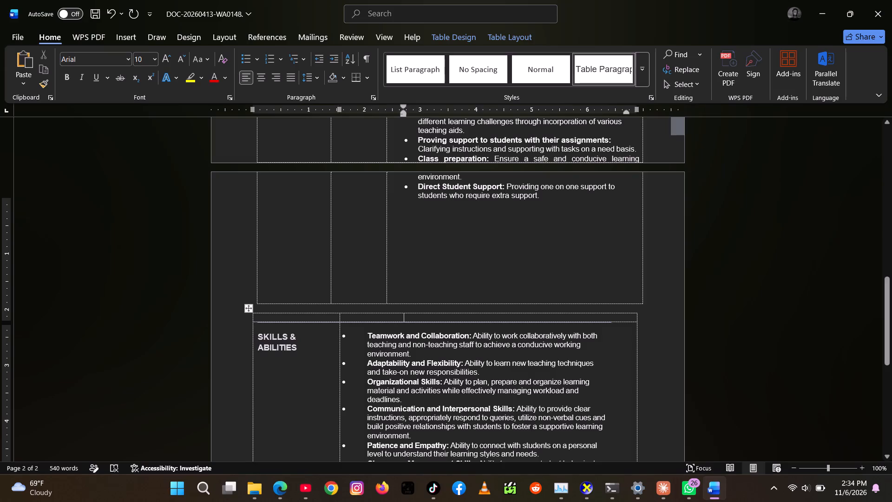
Reduce the height of the May-August 2024 Teaching Practice row so it ends just below the Direct Student Support item.
scroll(307, 291, down, 6)
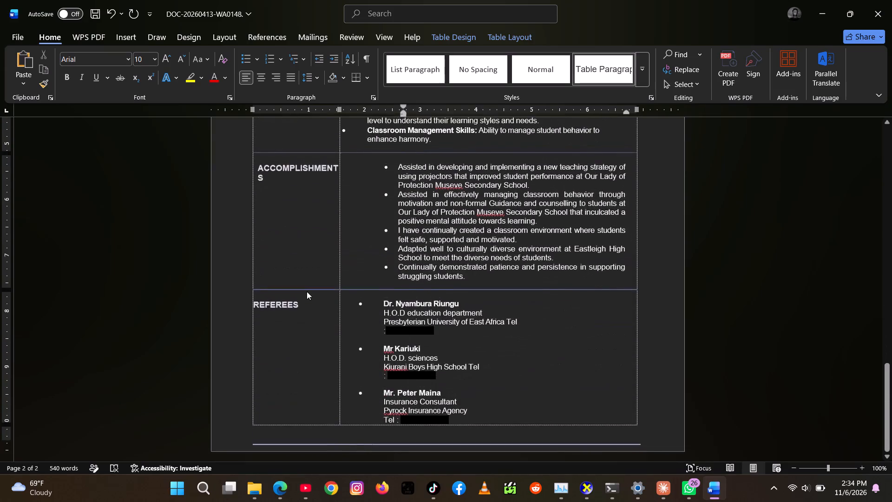
scroll(307, 291, down, 1)
scroll(307, 291, up, 6)
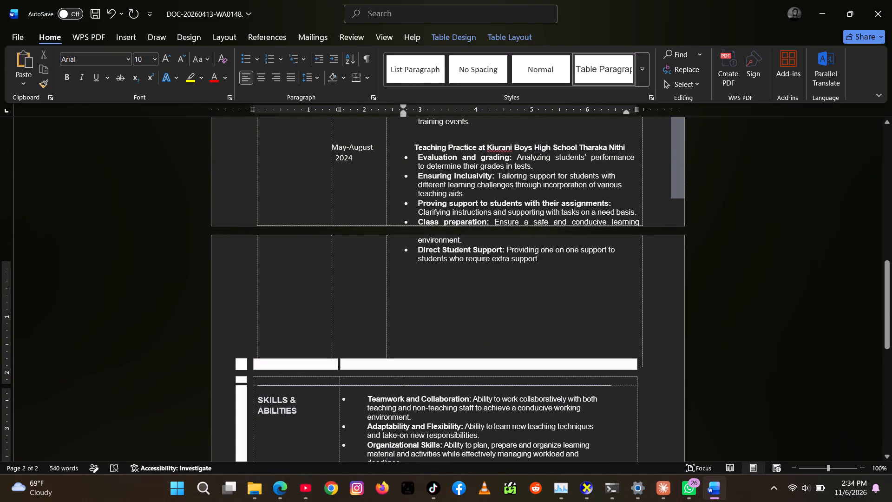
click(281, 311)
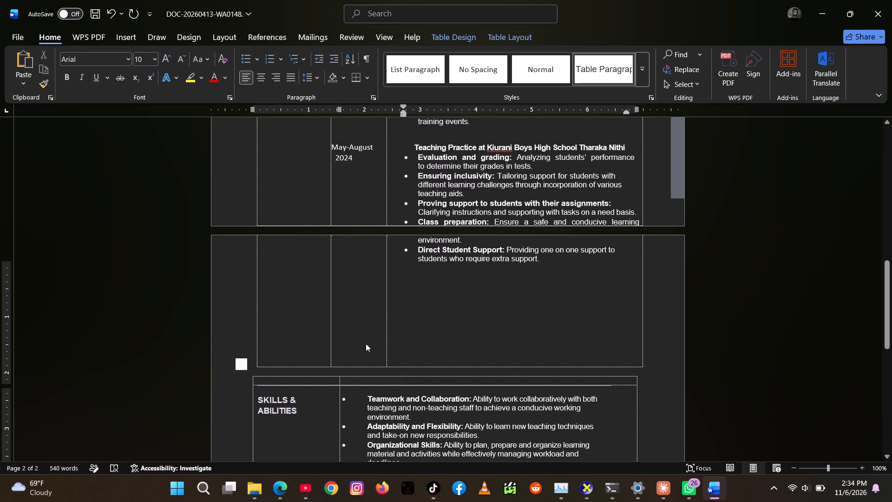
drag(396, 365, 391, 300)
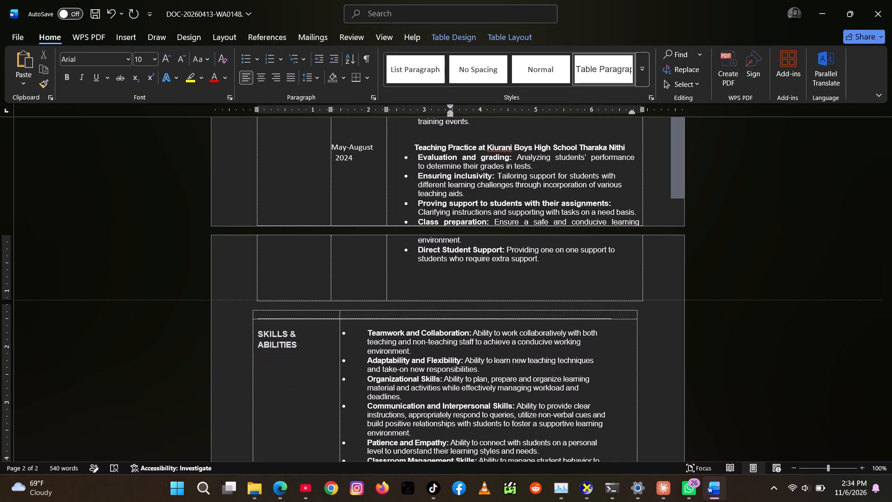
drag(391, 300, 392, 236)
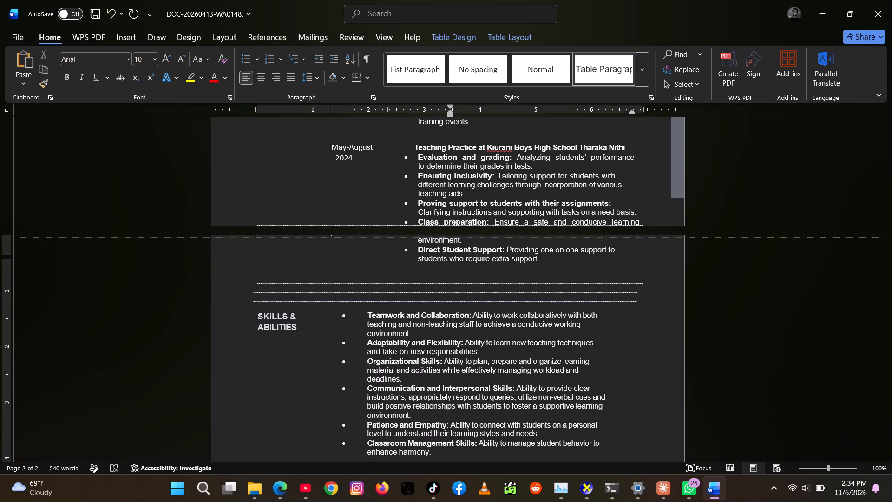
drag(392, 236, 391, 266)
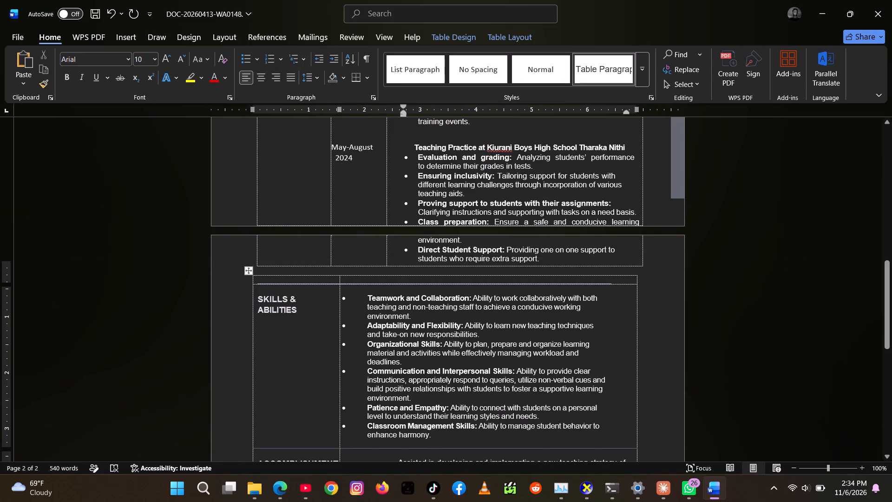
Narrow the first column of the SKILLS & ABILITIES table to line up with the PROFESSIONAL EXPERIENCE heading column above.
scroll(358, 216, up, 6)
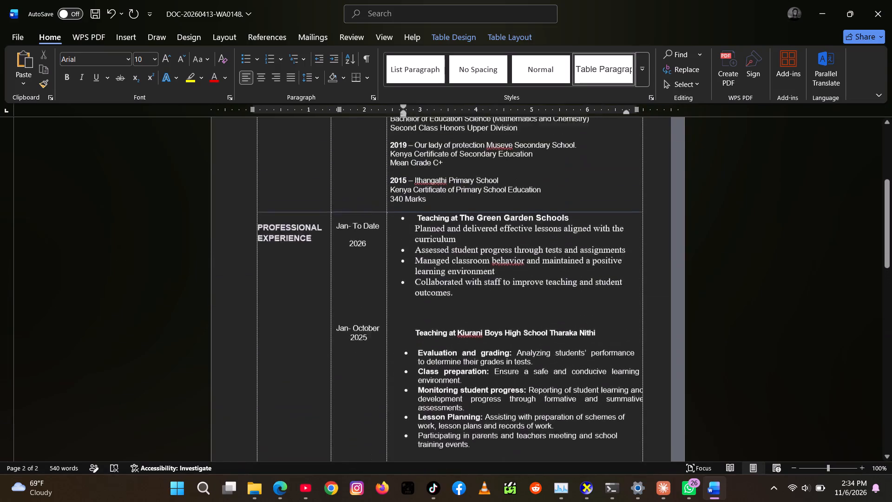
scroll(358, 216, up, 2)
scroll(358, 216, down, 5)
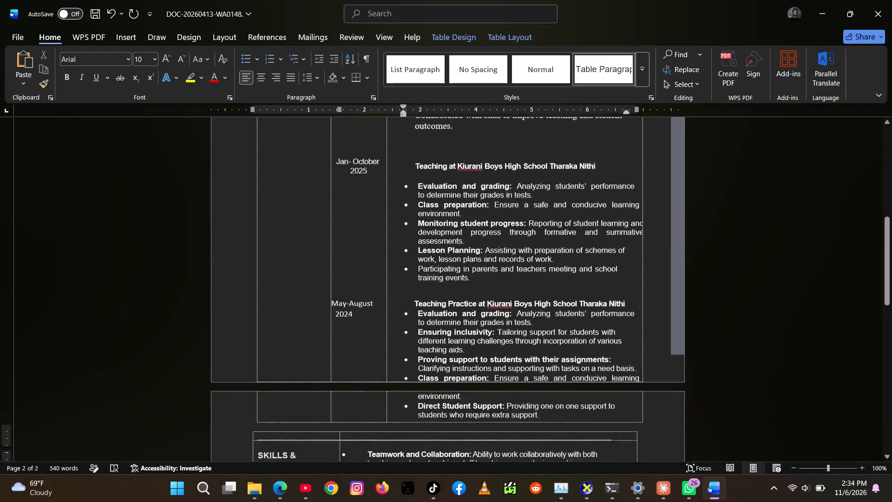
scroll(358, 216, down, 4)
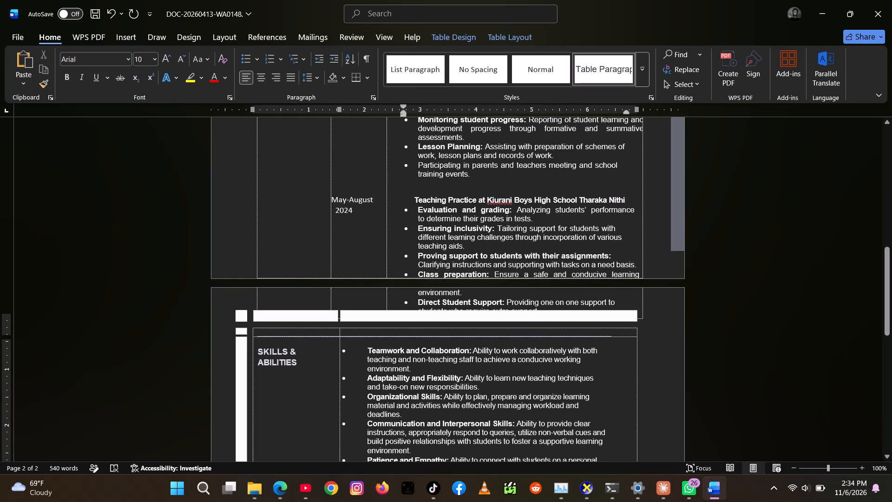
click(728, 353)
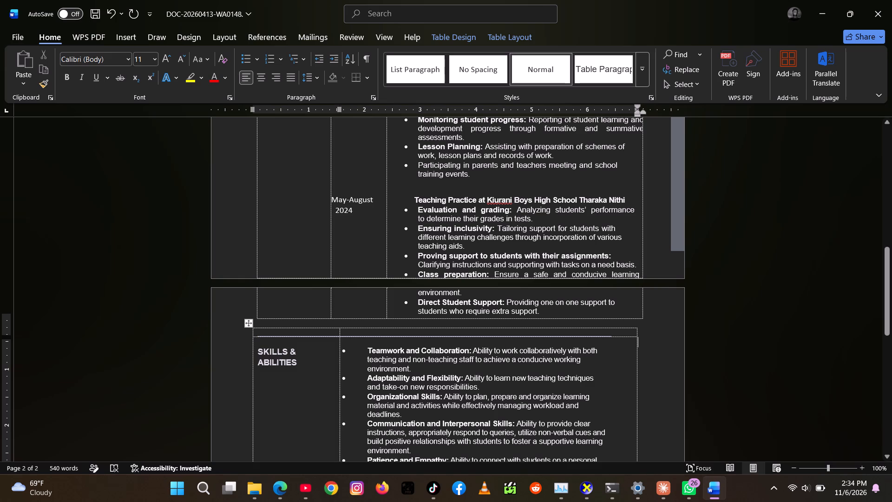
drag(339, 343, 333, 344)
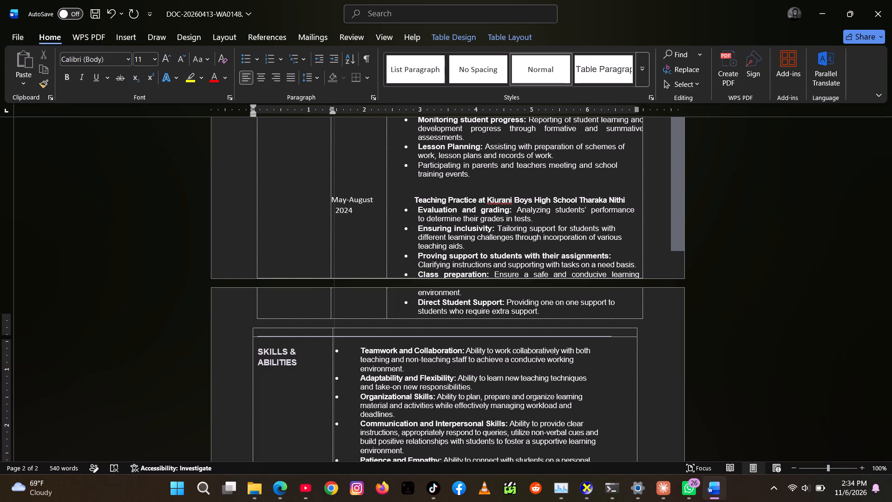
drag(333, 344, 329, 346)
drag(329, 346, 331, 346)
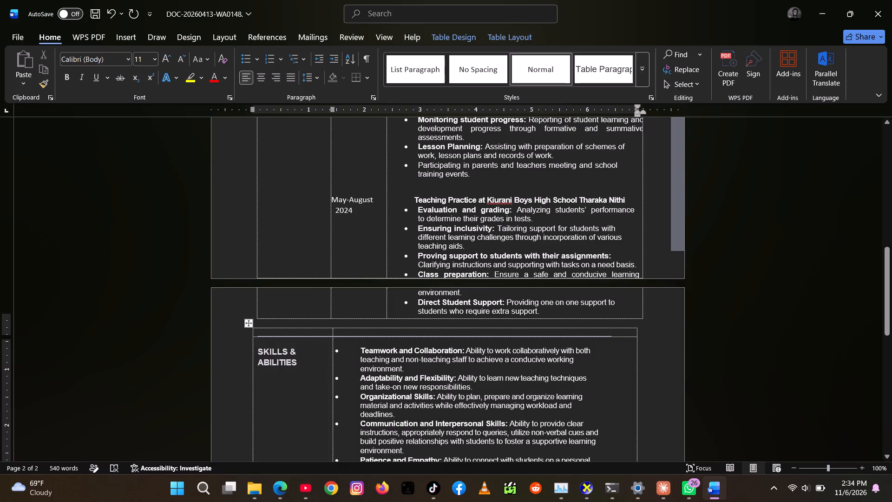
Delete the first ACCOMPLISHMENTS bullet, about developing a new teaching strategy using projectors.
scroll(436, 338, down, 4)
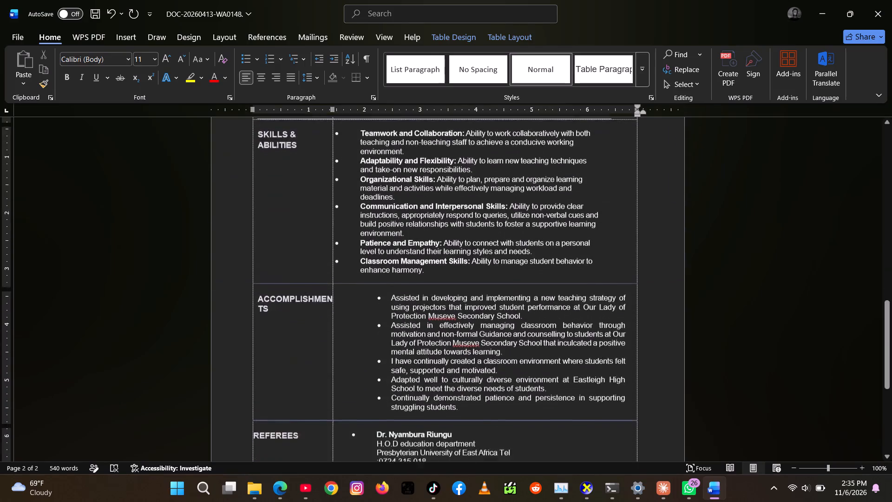
scroll(436, 338, down, 2)
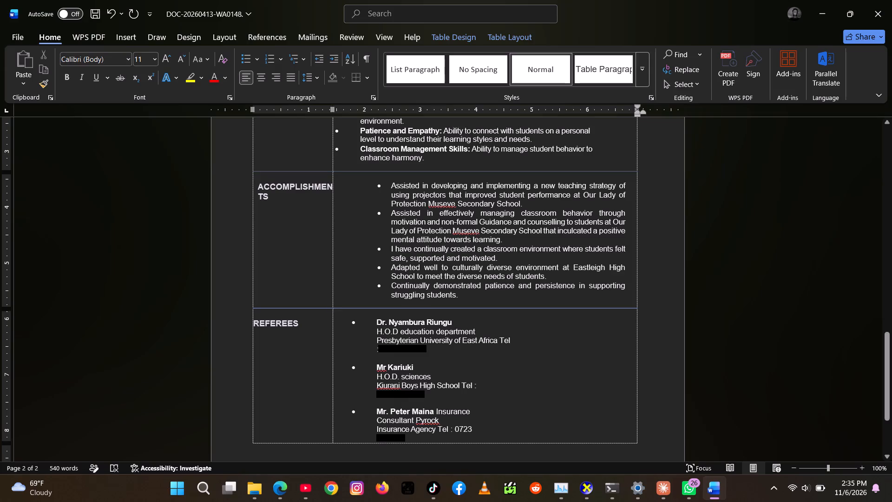
drag(525, 203, 414, 187)
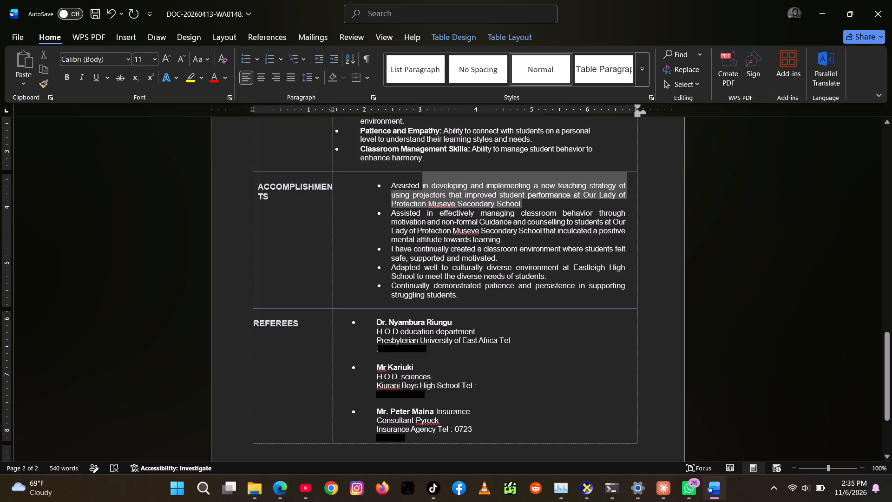
drag(414, 187, 371, 189)
key(Delete)
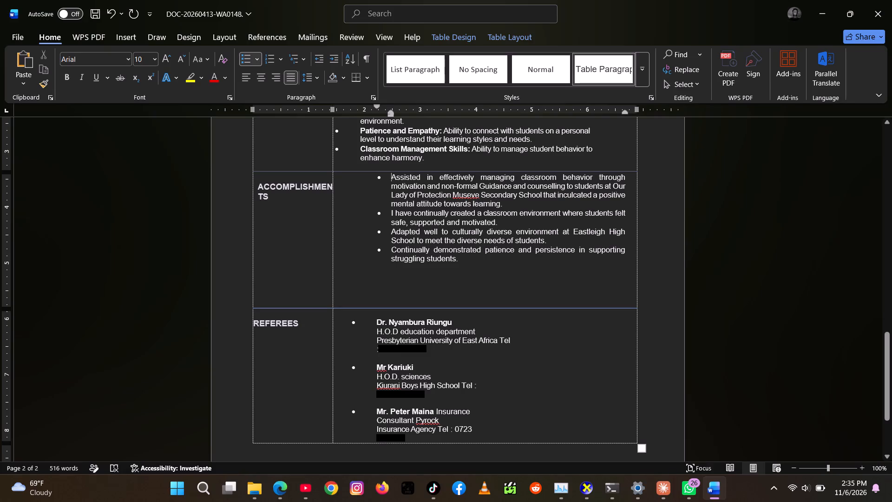
Replace Our Lady of Protection Museve Secondary School with Kiurani Boys High School in the classroom behavior accomplishment.
drag(519, 196, 515, 196)
drag(515, 196, 365, 196)
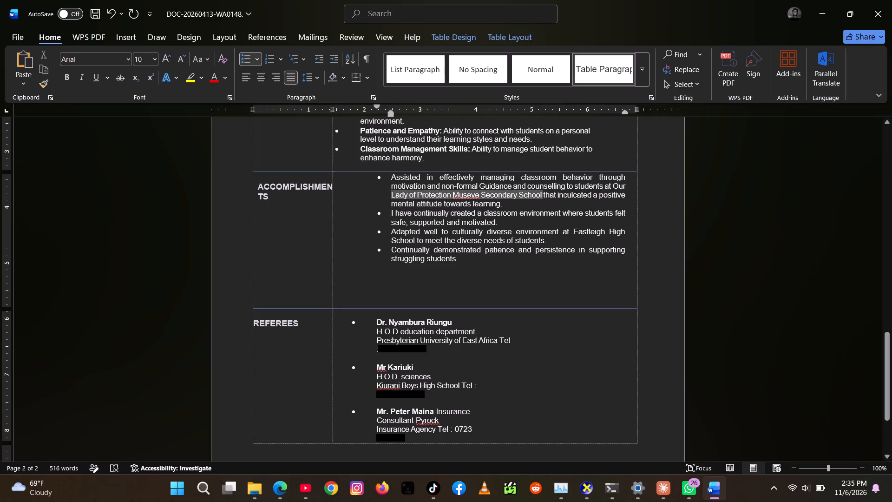
drag(365, 196, 378, 196)
key(BackSpace)
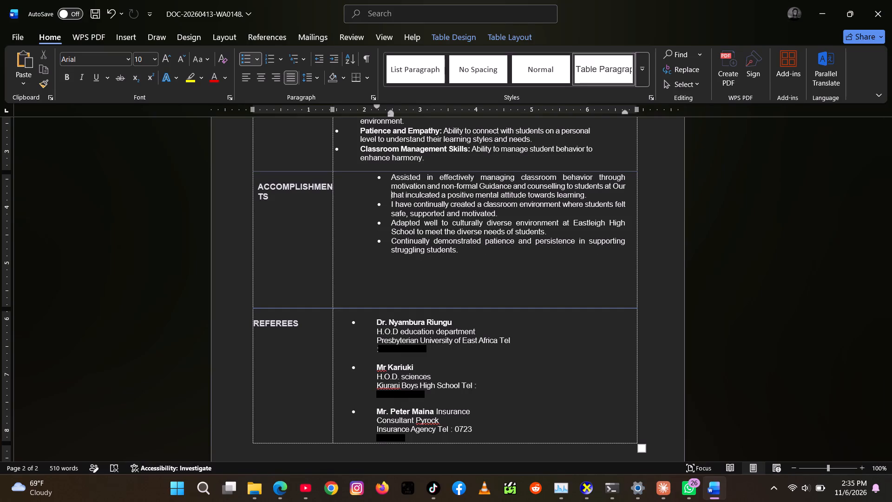
click(626, 188)
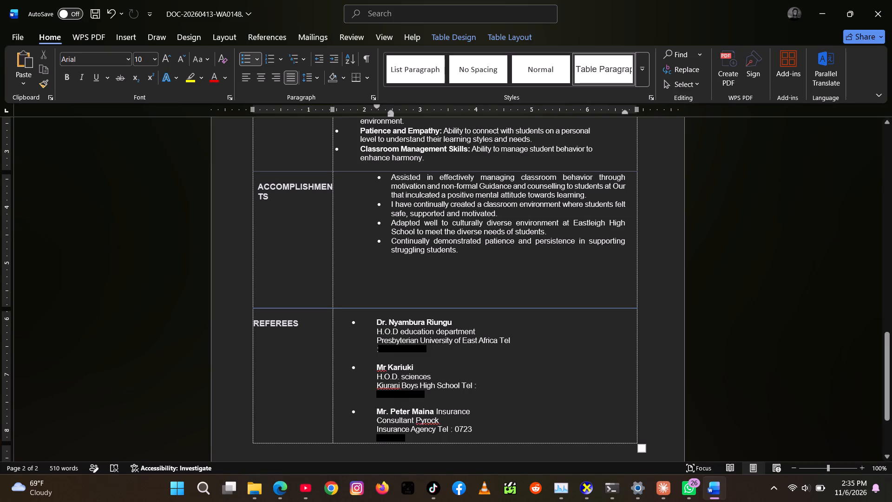
key(BackSpace)
key(BackSpace)
key(BackSpace)
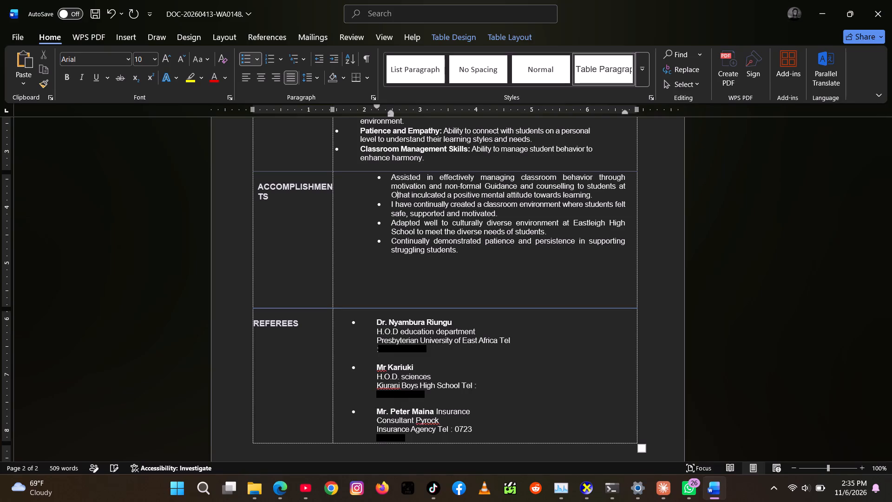
key(BackSpace)
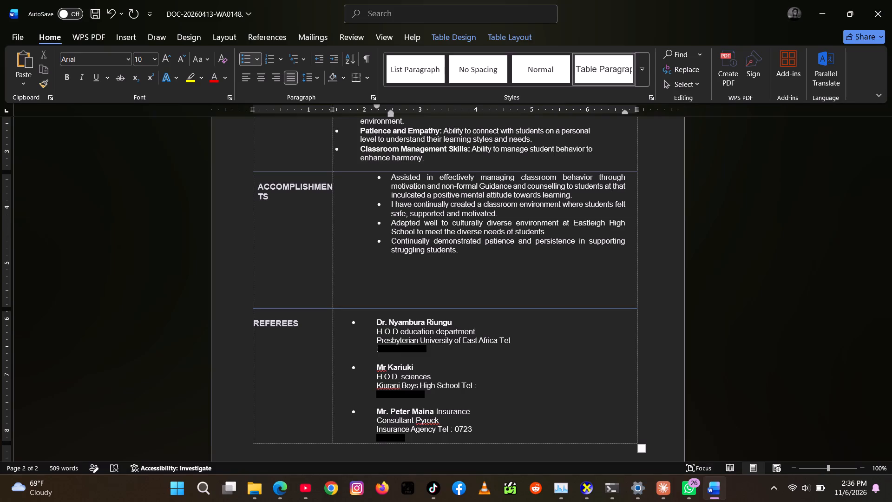
text(Ki)
key(u)
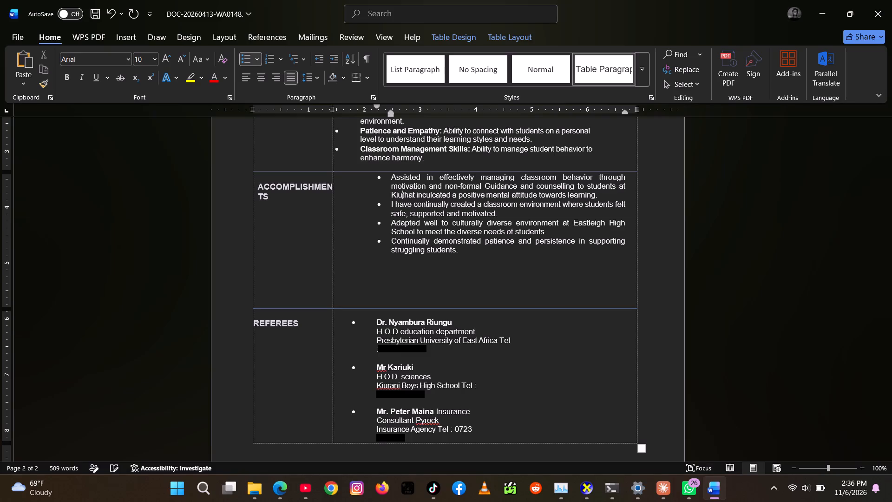
key(r)
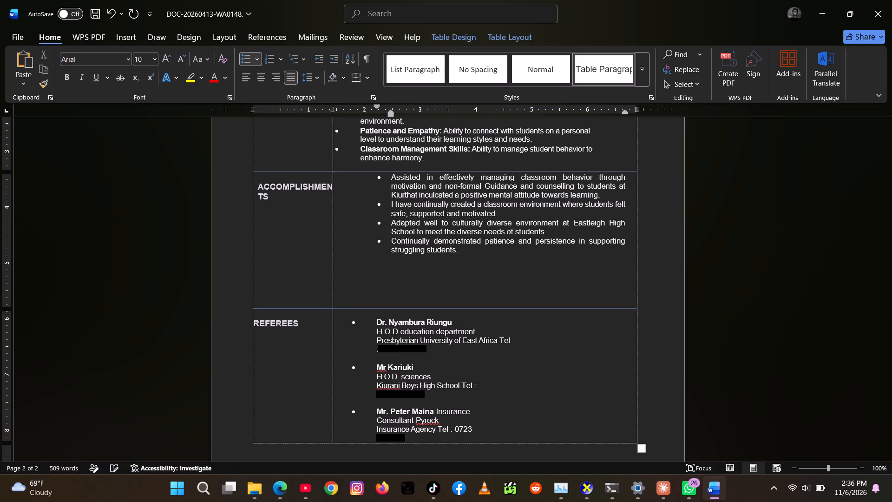
key(a)
text(ni)
key(space)
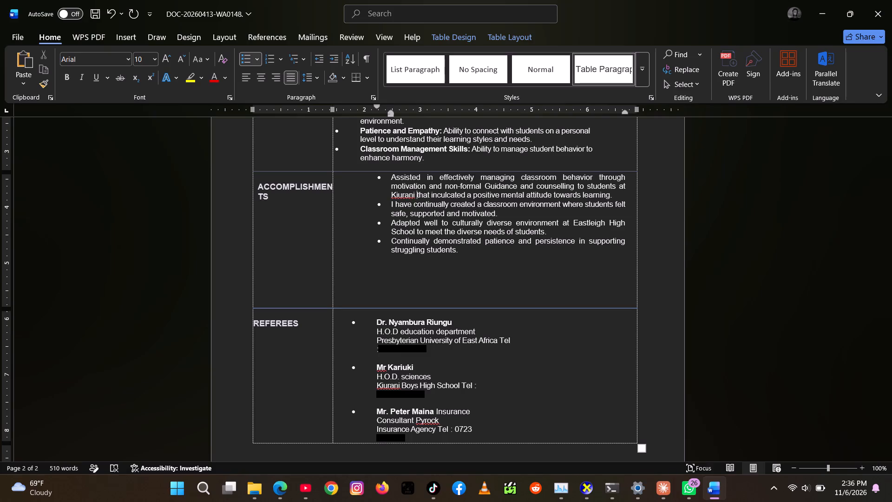
text(Boys)
key(space)
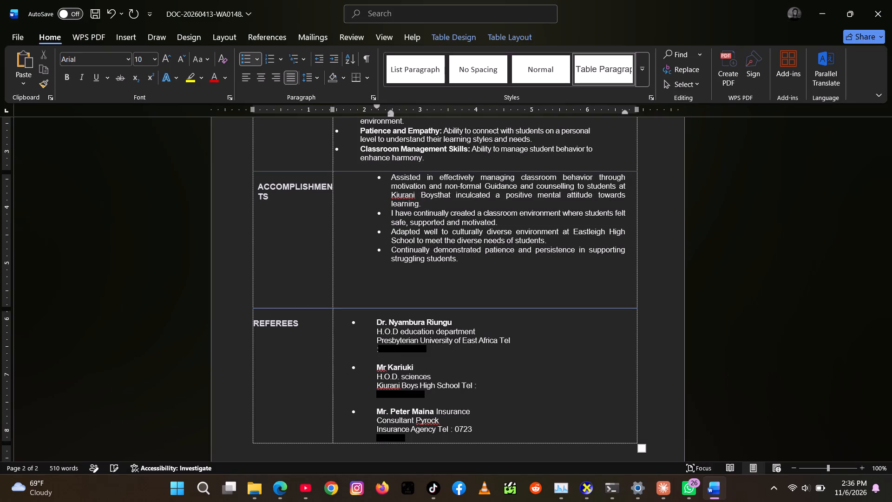
text(High School)
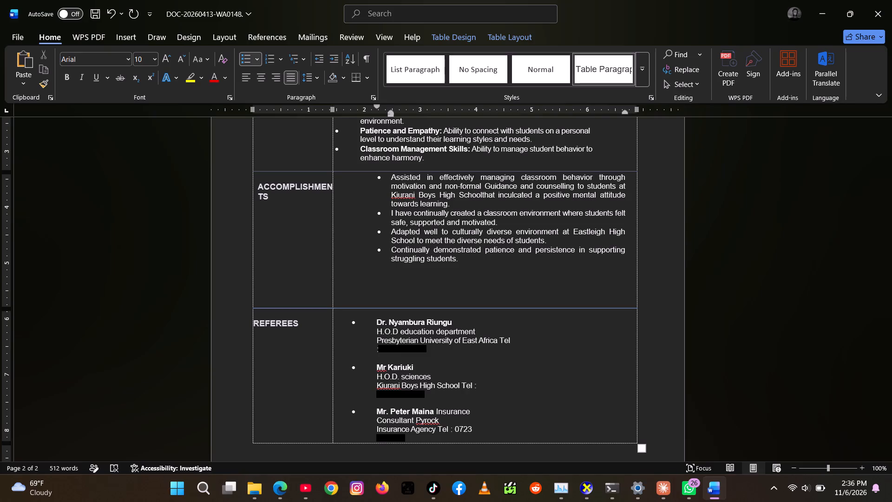
key(space)
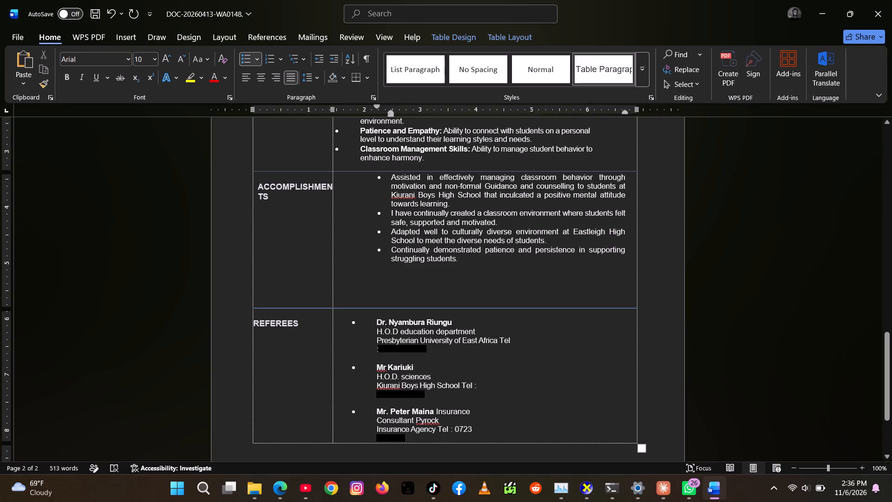
Replace Eastleigh High School with The Green Garden Schools in the culturally diverse environment accomplishment.
click(625, 232)
key(BackSpace)
key(BackSpace)
key(BackSpace)
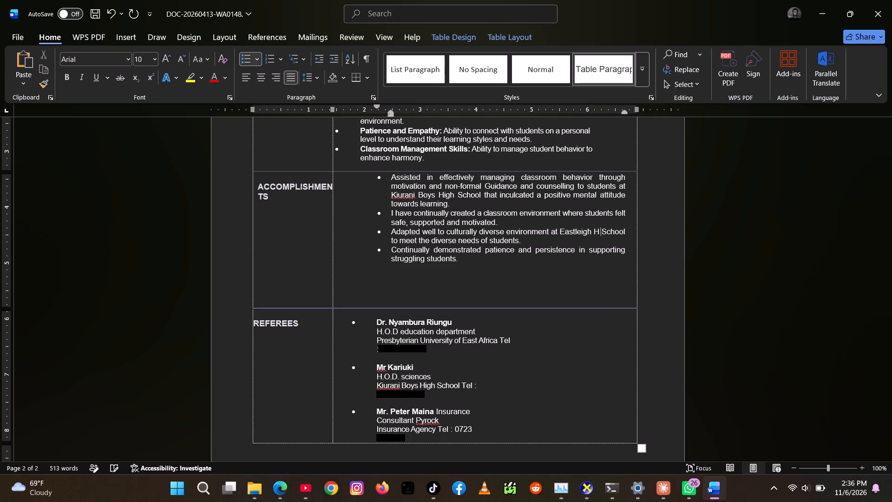
key(BackSpace)
key(BackSpace)
key(BackSpace)
key(BackSpace)
key(BackSpace)
key(BackSpace)
key(BackSpace)
key(BackSpace)
key(BackSpace)
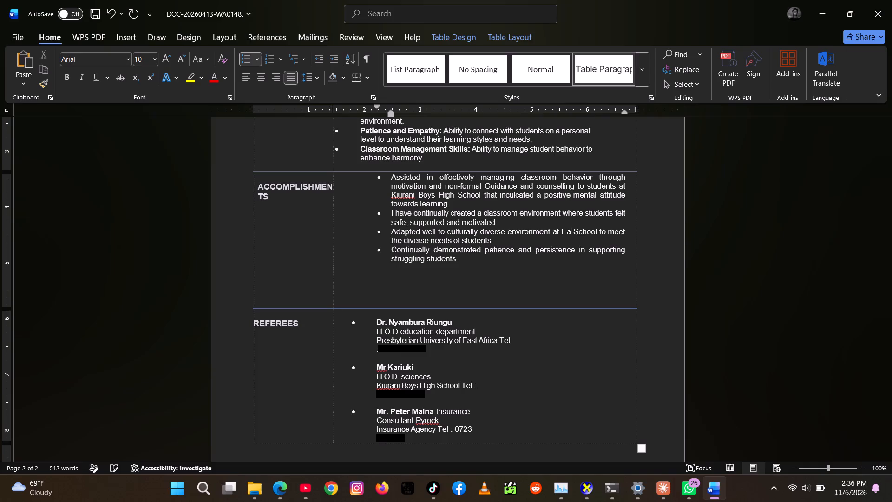
key(BackSpace)
key(BackSpace)
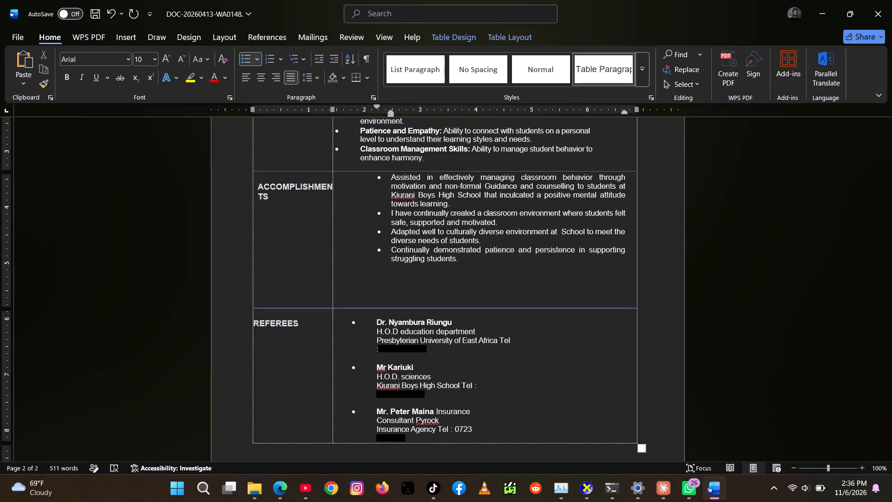
text(The)
key(space)
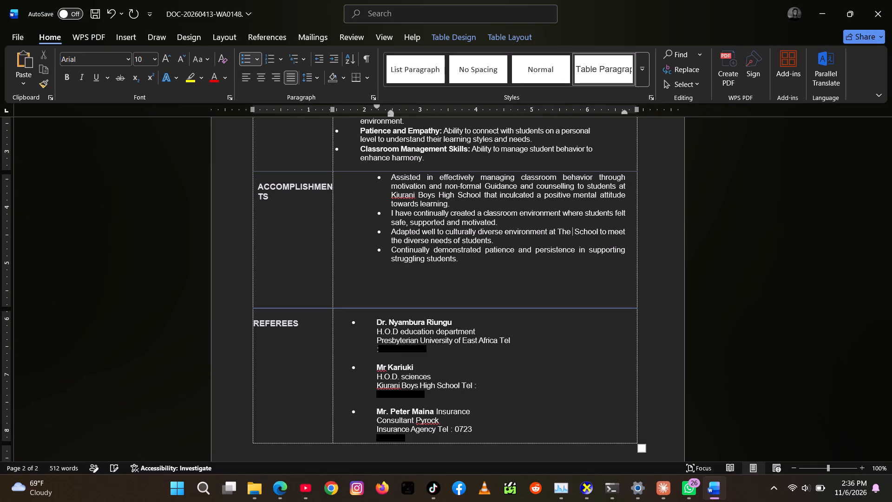
text(Green)
key(space)
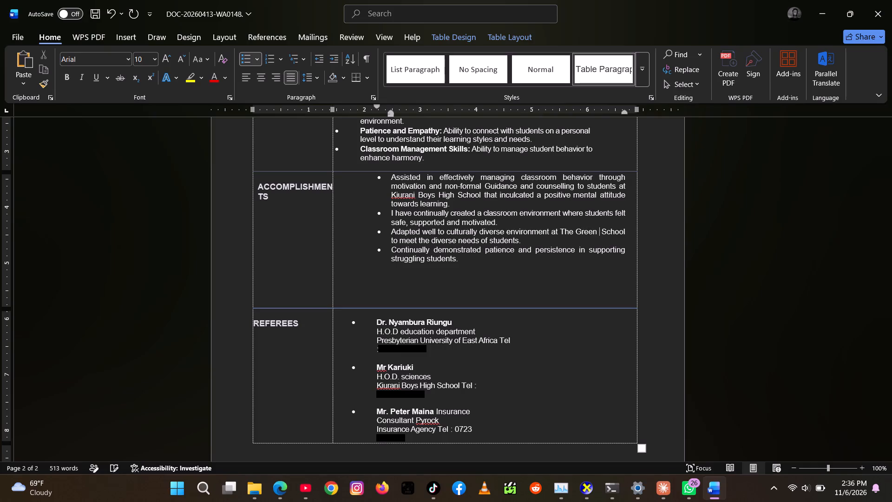
text(Garden S)
text(chool)
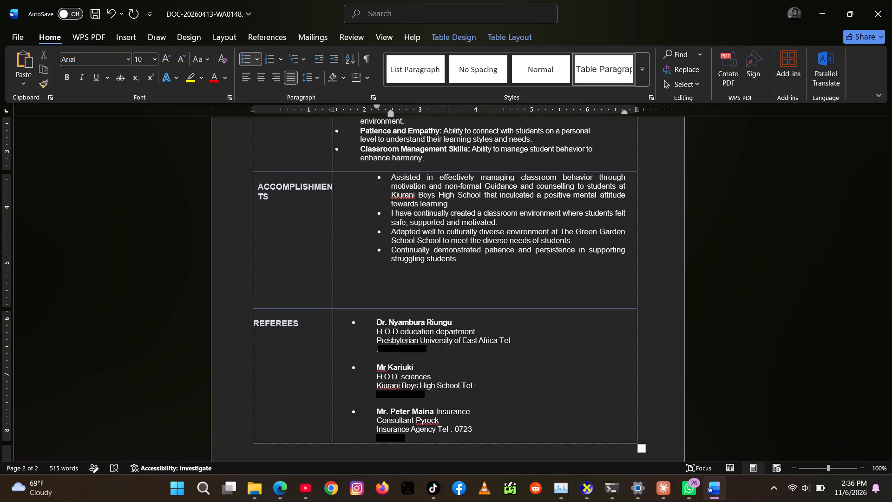
key(Delete)
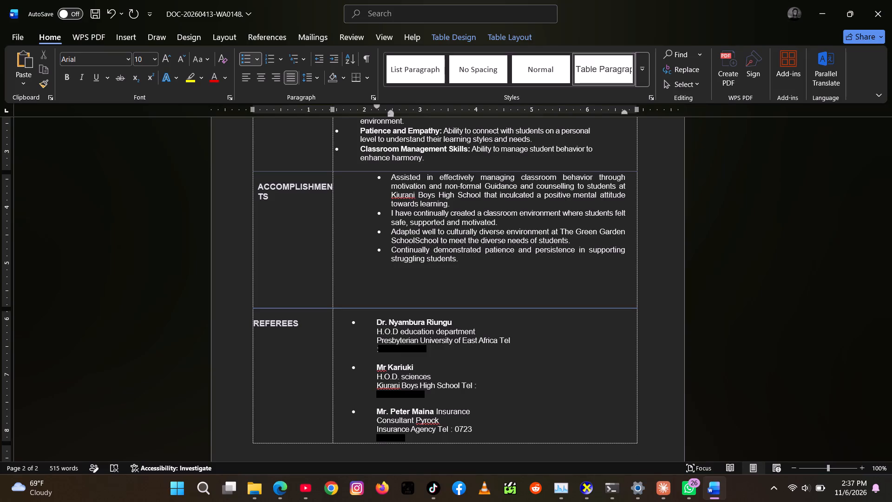
key(Delete)
key(Delete)
key(Delete)
key(Delete)
key(Delete)
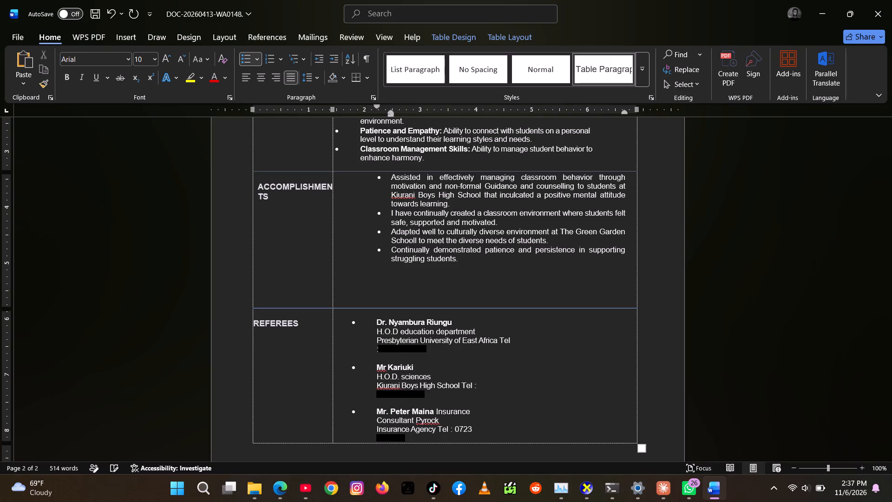
key(Delete)
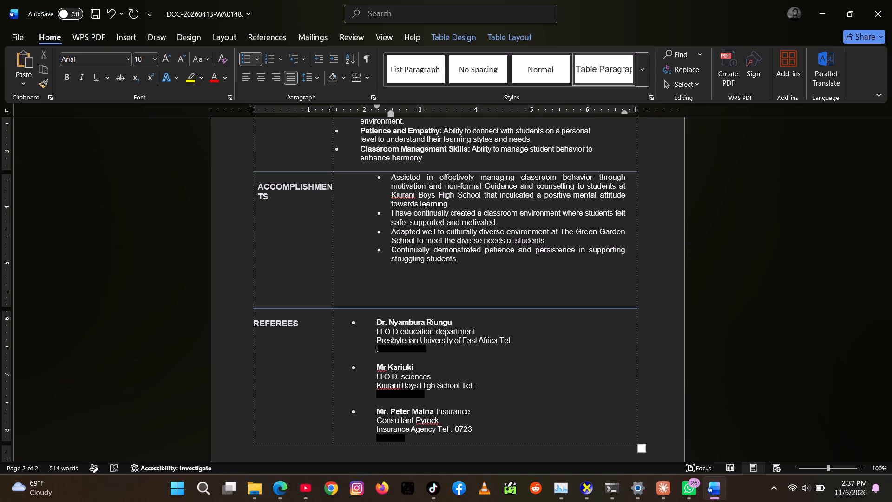
key(s)
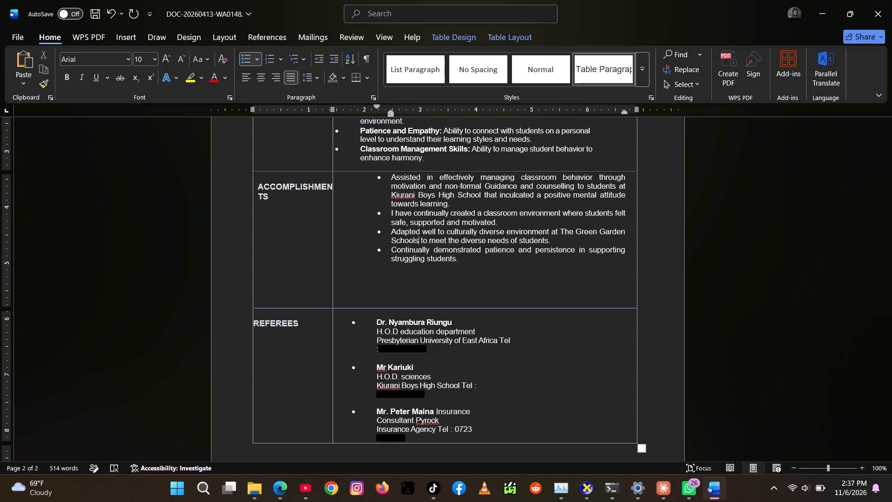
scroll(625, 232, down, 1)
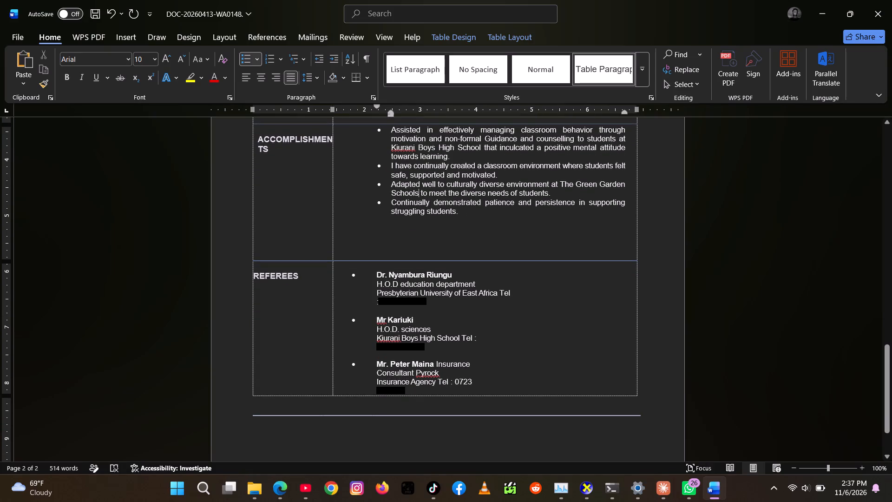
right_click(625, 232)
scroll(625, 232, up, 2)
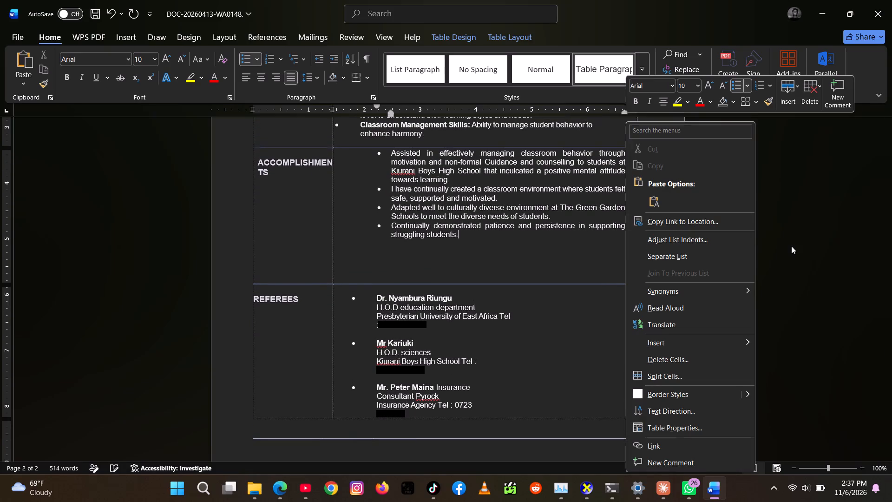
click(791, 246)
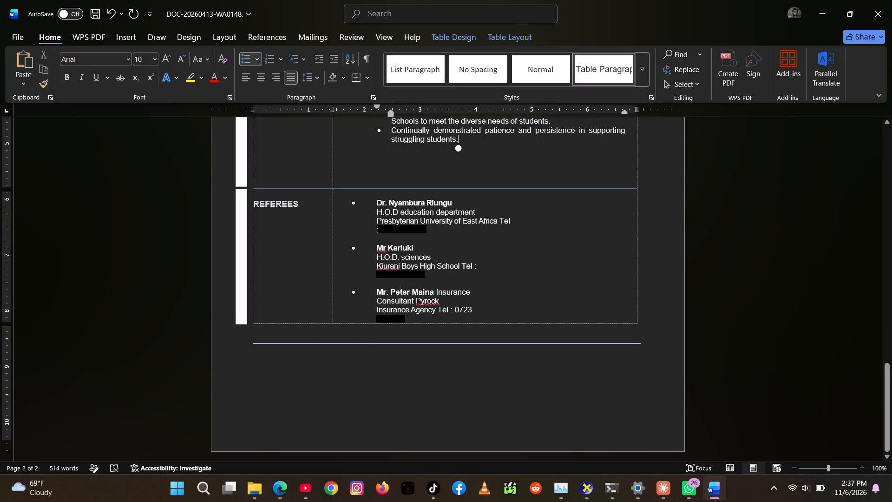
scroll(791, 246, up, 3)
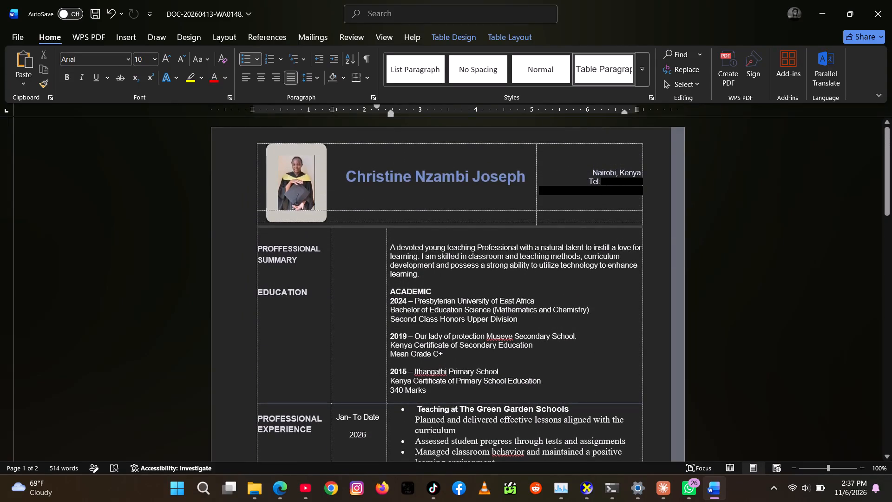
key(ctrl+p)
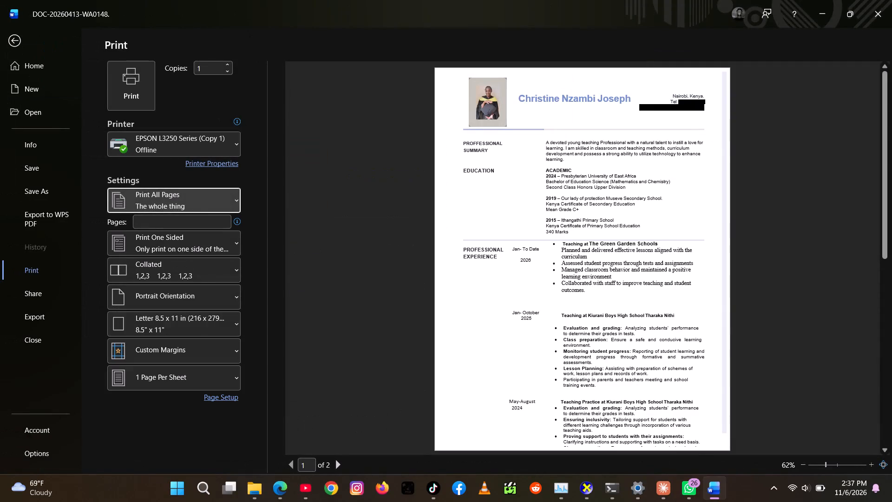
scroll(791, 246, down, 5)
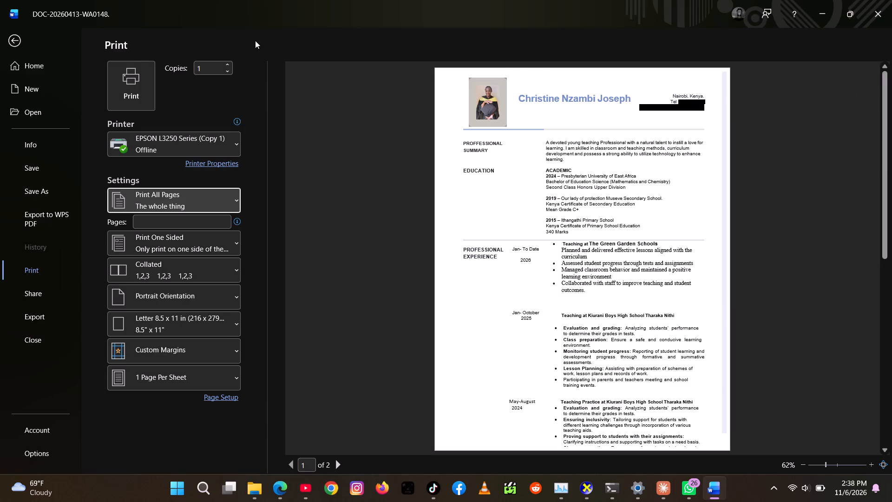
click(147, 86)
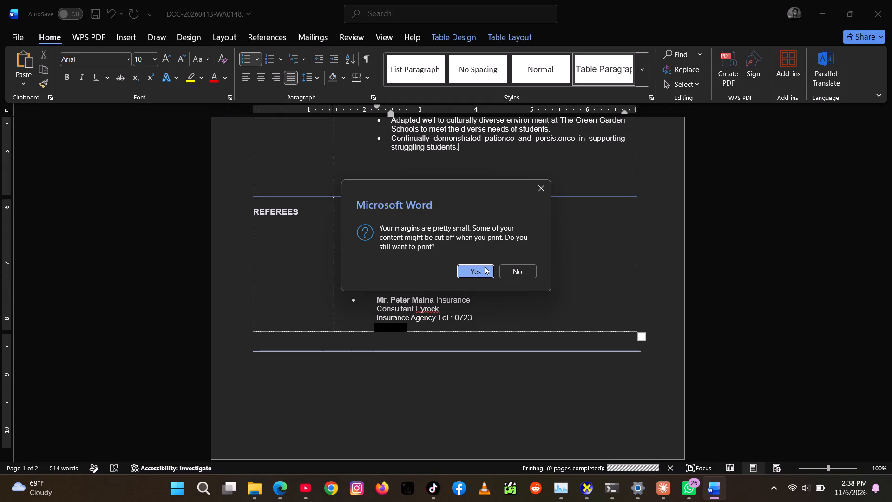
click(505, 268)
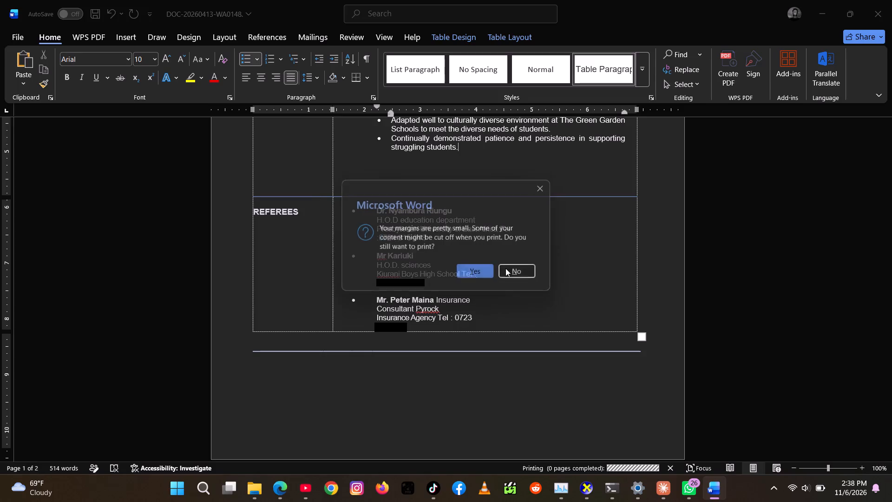
Examine both pages of the CV in the print preview, checking the layout and the page break.
key(ctrl+p)
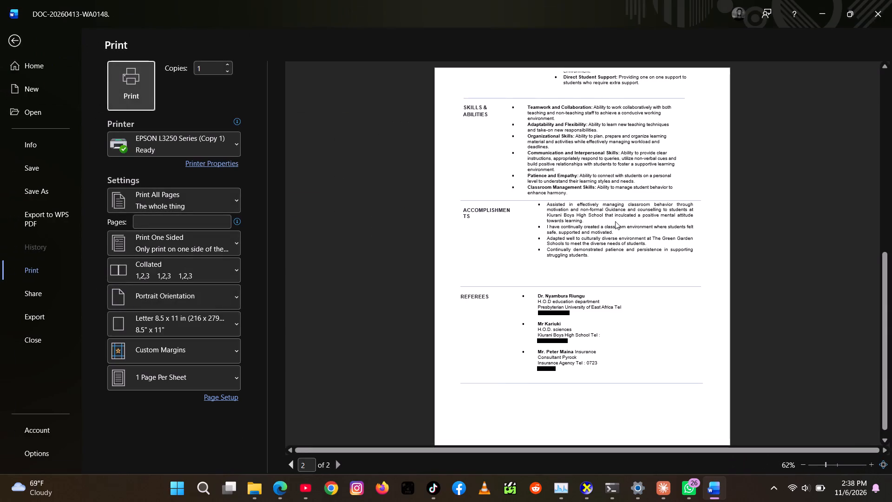
scroll(615, 221, up, 1)
click(292, 466)
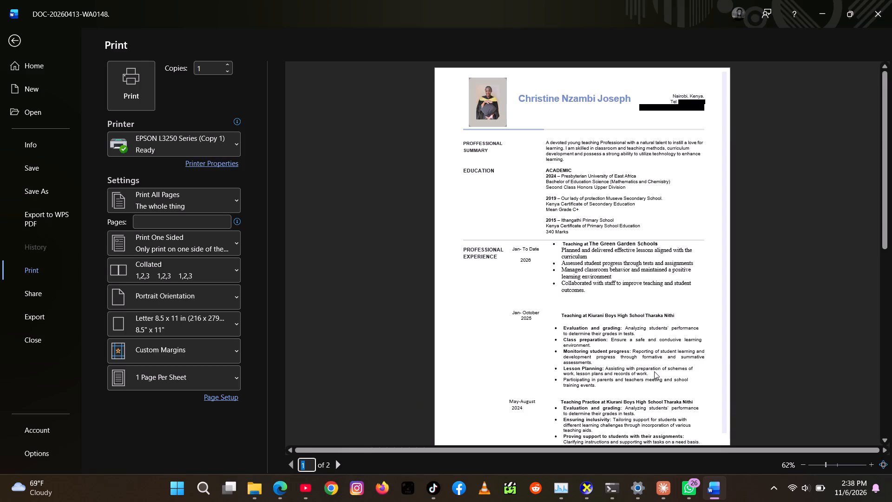
scroll(654, 371, down, 1)
scroll(572, 274, down, 2)
click(337, 462)
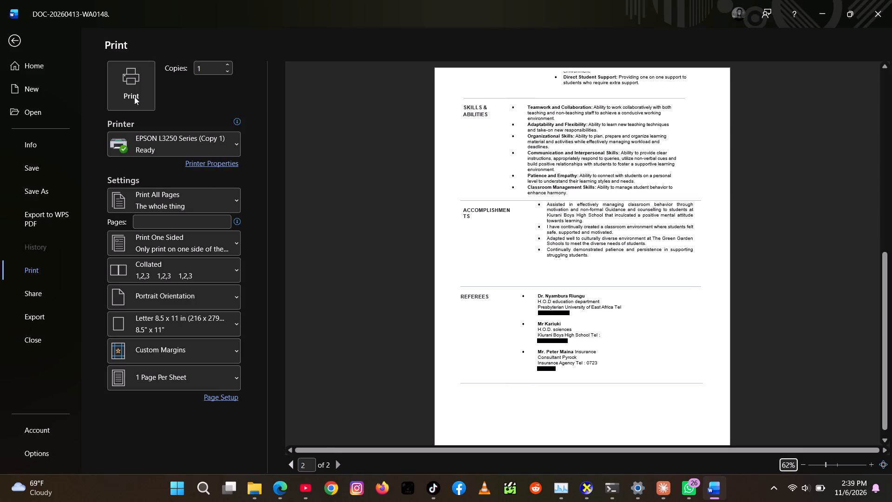
click(13, 41)
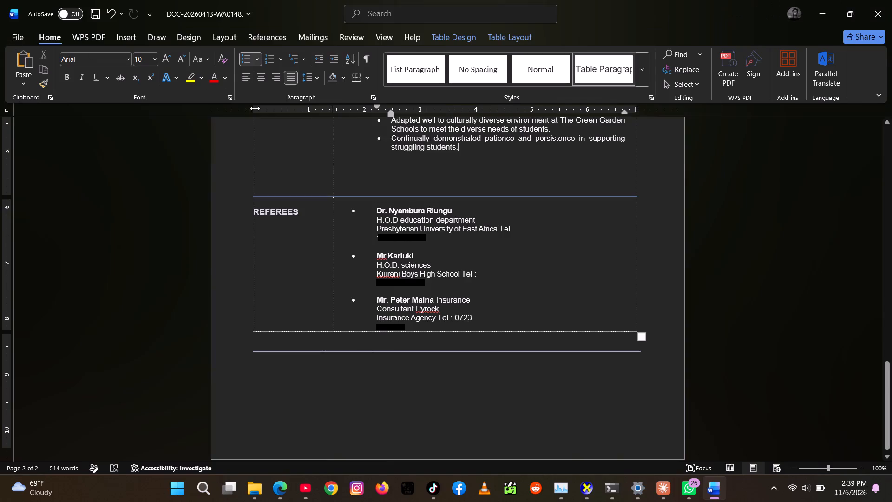
Insert three empty bullets before the Class preparation item of the May-August 2024 Teaching Practice, pushing it fully onto page 2.
scroll(335, 245, up, 6)
scroll(335, 245, down, 5)
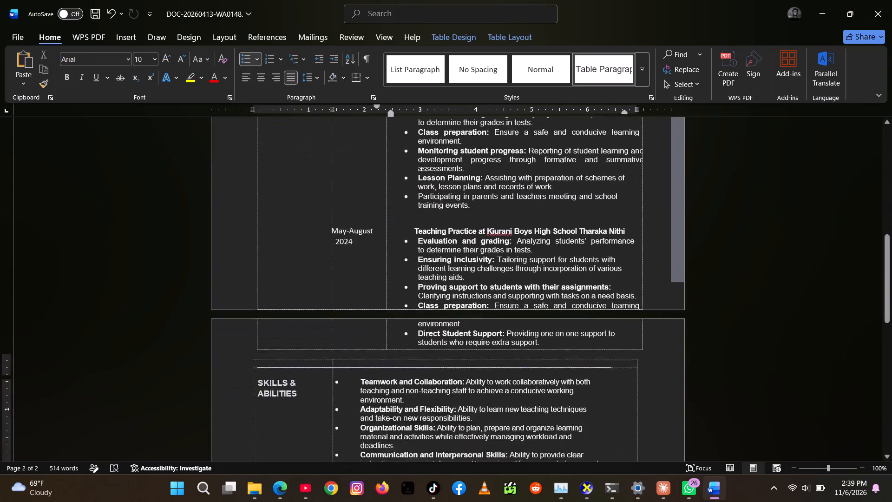
scroll(335, 245, up, 1)
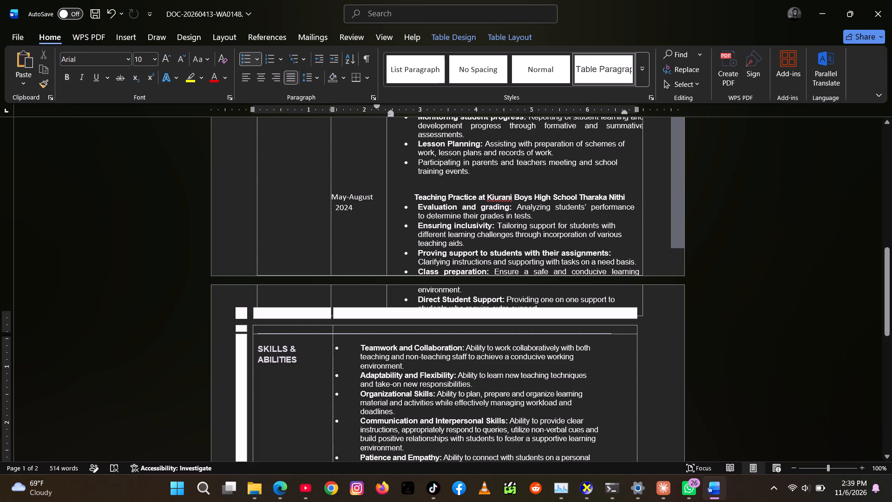
click(401, 271)
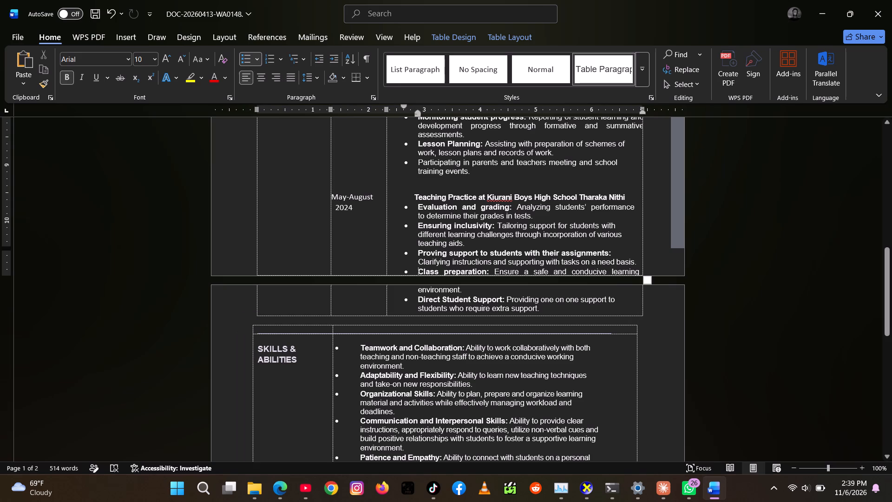
key(Return)
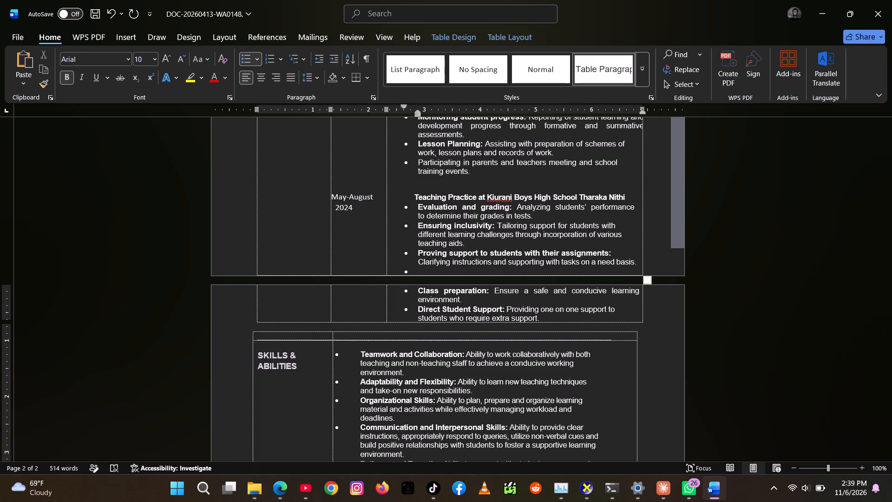
key(Return)
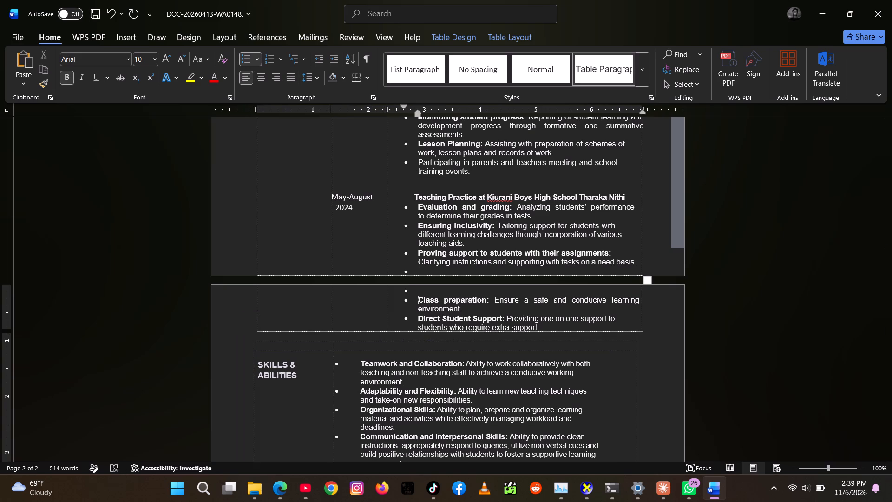
key(Return)
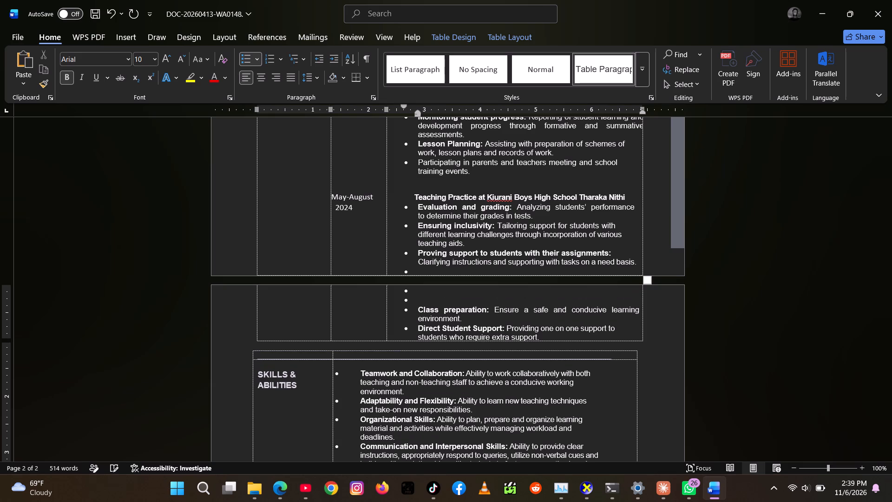
Delete one empty bullet above Class preparation on page 2 and remove the bullet marker from the remaining blank line there.
click(408, 295)
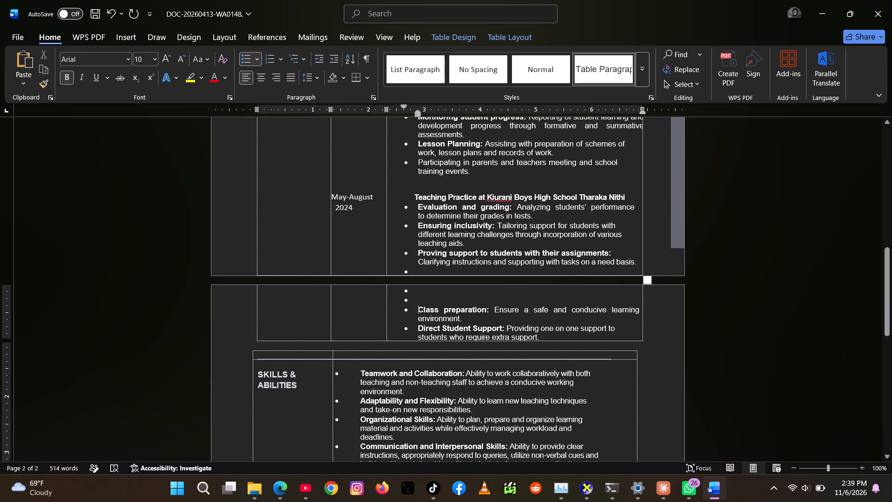
drag(408, 295, 400, 292)
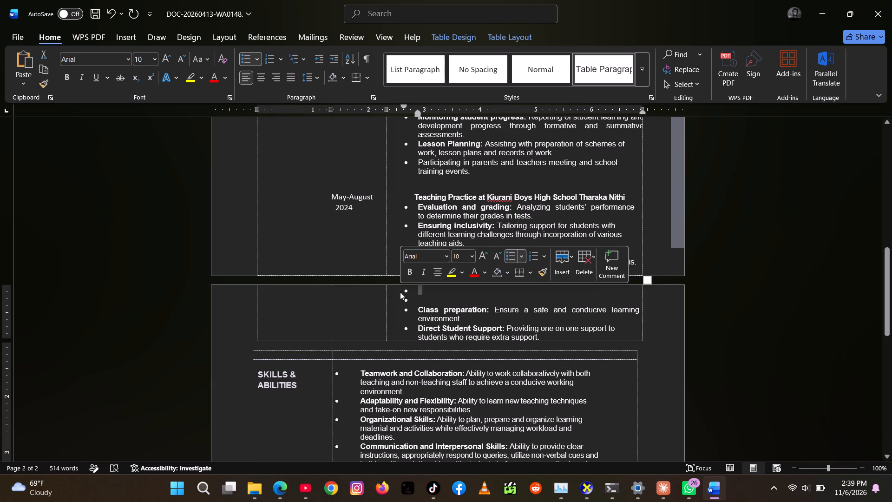
key(BackSpace)
key(BackSpace)
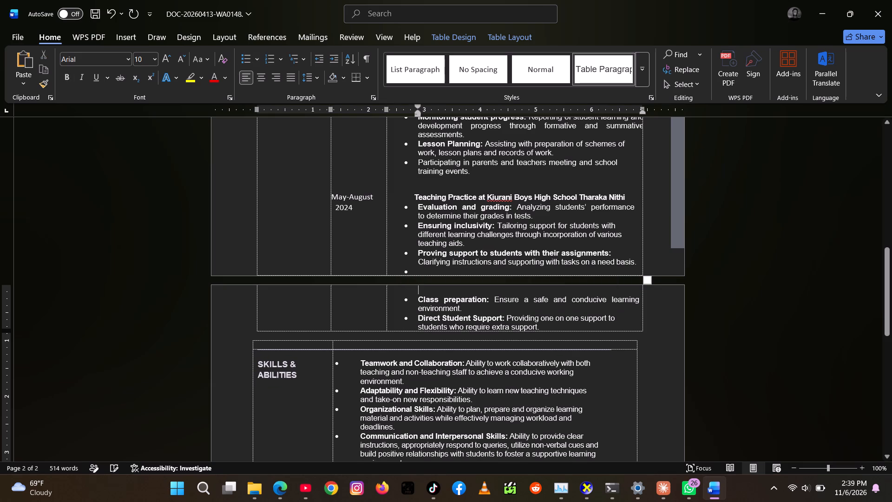
Add a blank line above Class preparation on page 2 and clear the empty bullet's marker and indent at the bottom of page 1.
key(Return)
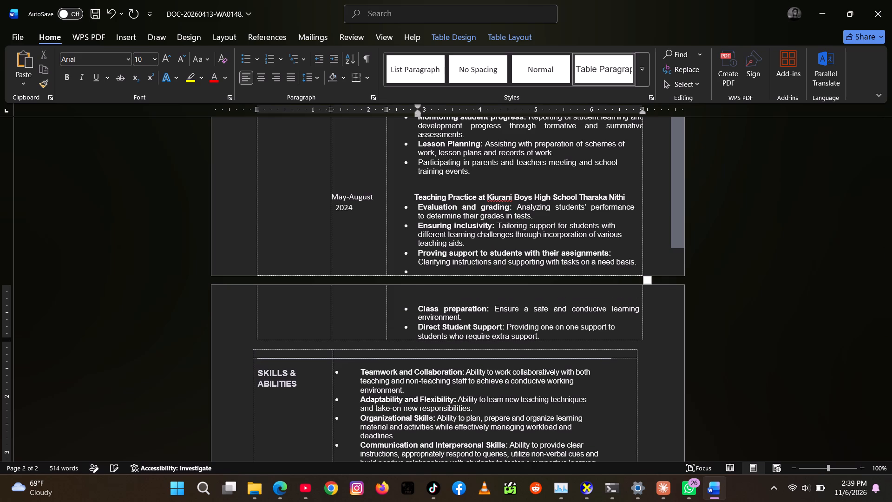
click(413, 271)
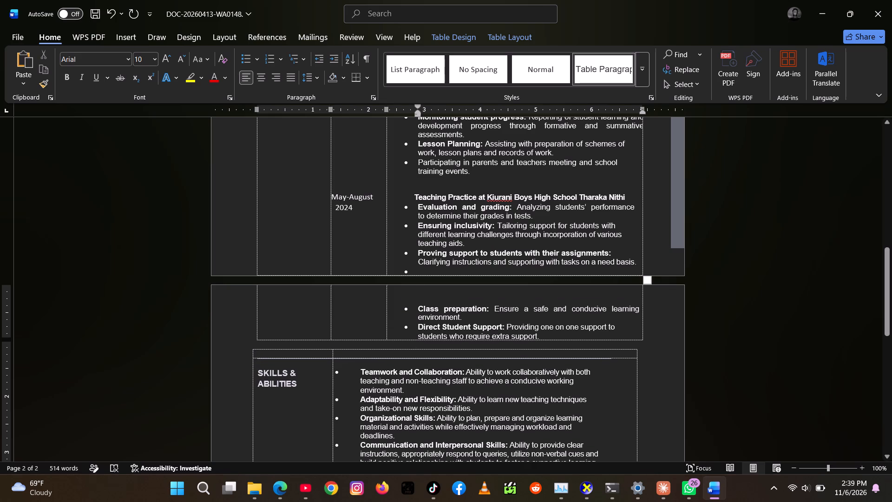
key(BackSpace)
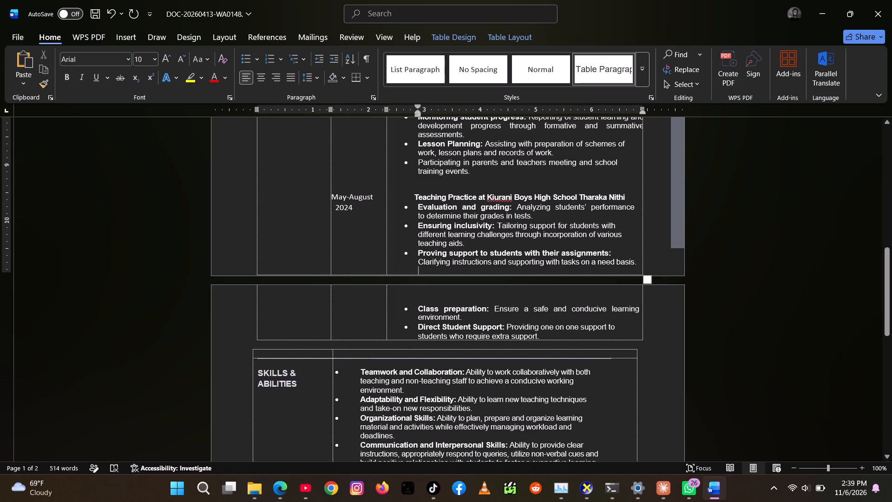
key(Return)
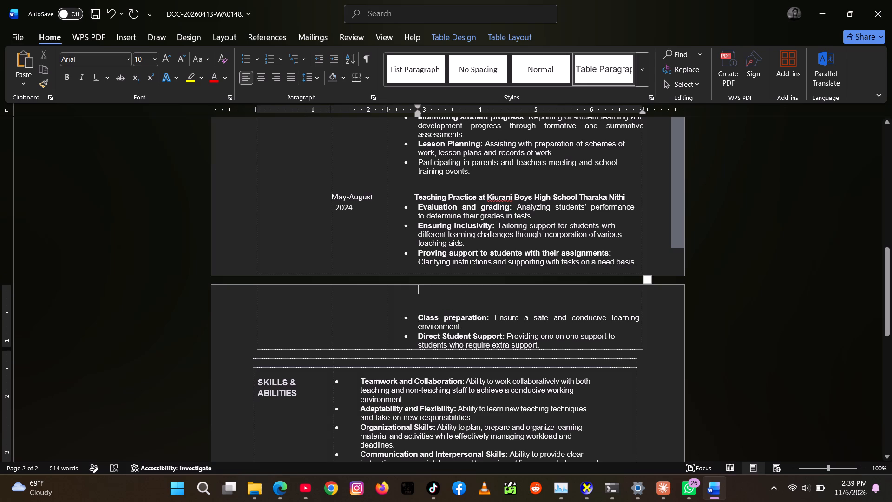
key(BackSpace)
key(BackSpace)
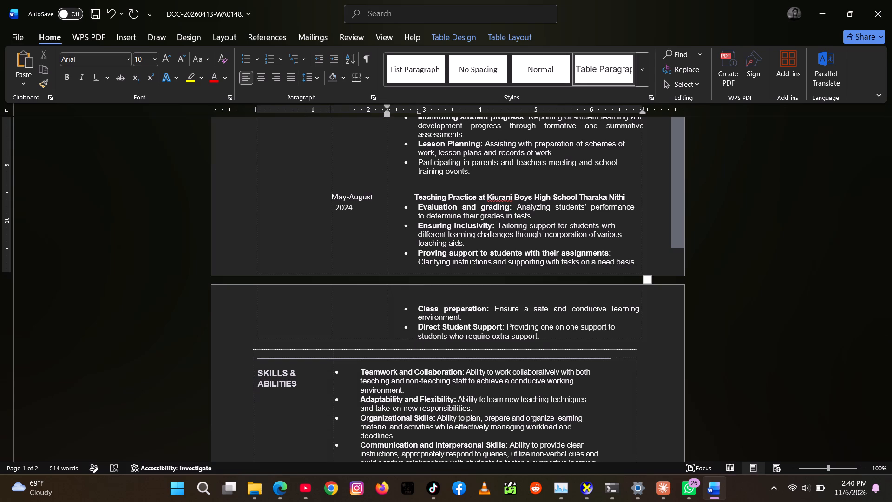
Check the page break and the layout of both CV pages in the print preview.
key(ctrl+p)
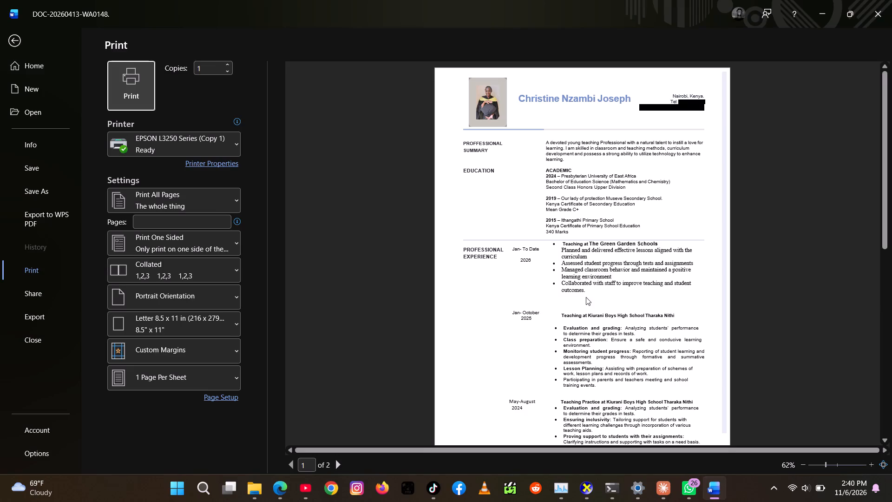
scroll(697, 419, down, 1)
click(337, 465)
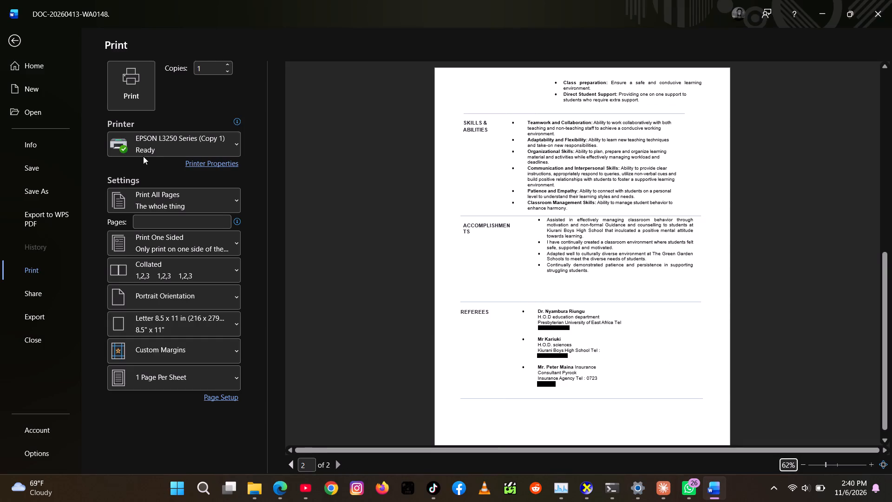
click(17, 46)
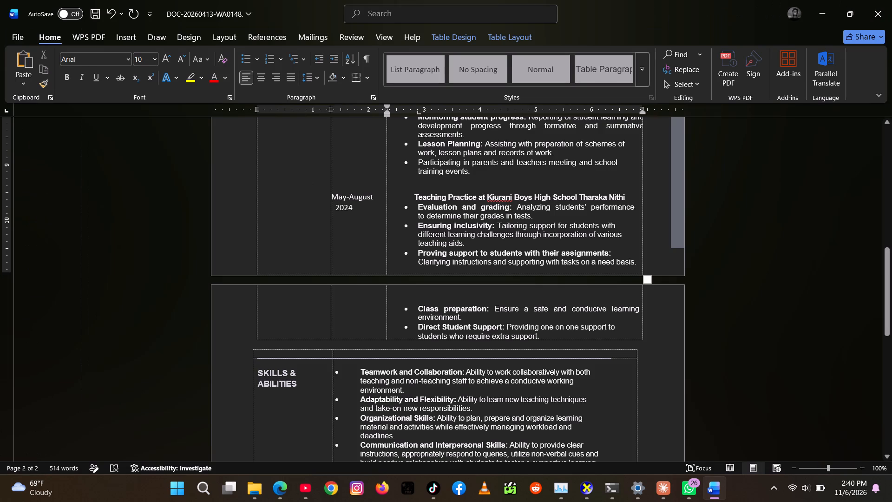
Insert one more blank line directly above the Class preparation bullet at the top of page 2.
click(417, 299)
key(Return)
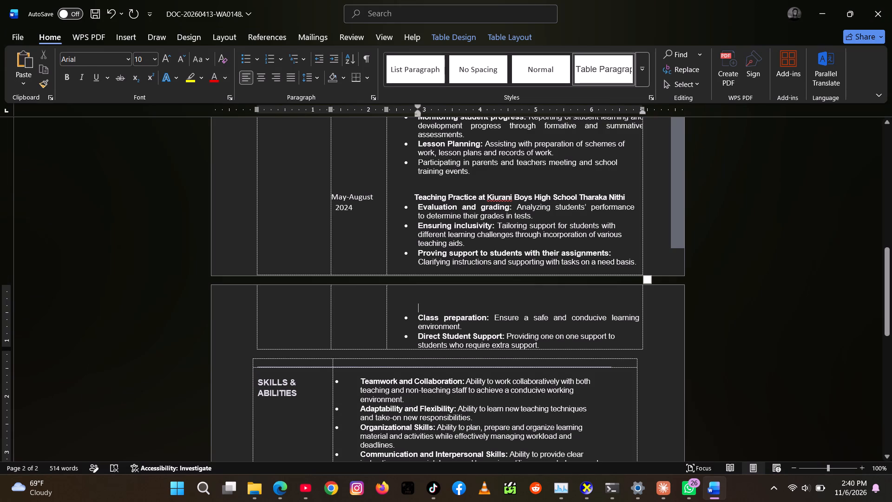
Check both CV pages in the preview and print one copy on the EPSON L3250 Series (Copy 1), keeping the small margins.
scroll(408, 189, up, 3)
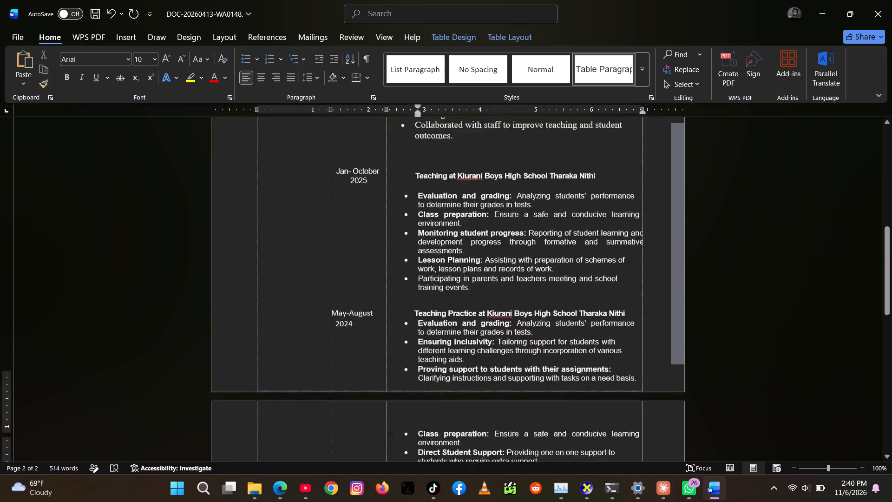
scroll(408, 189, up, 1)
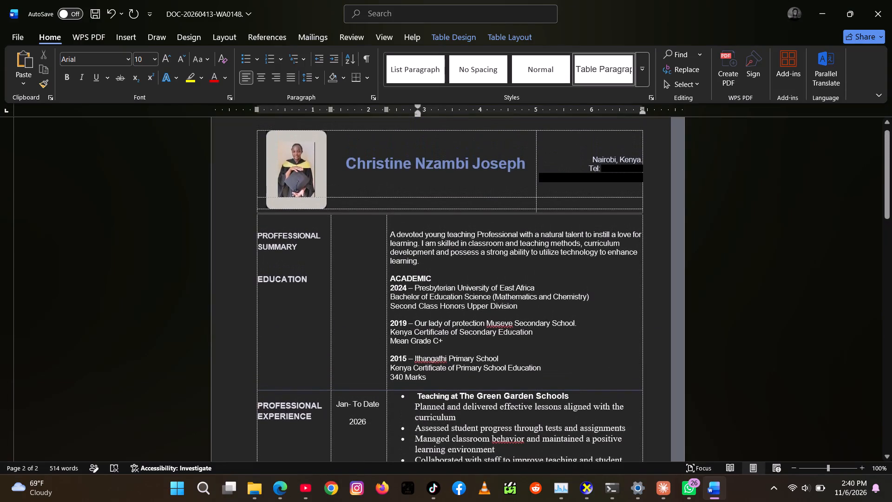
key(ctrl+p)
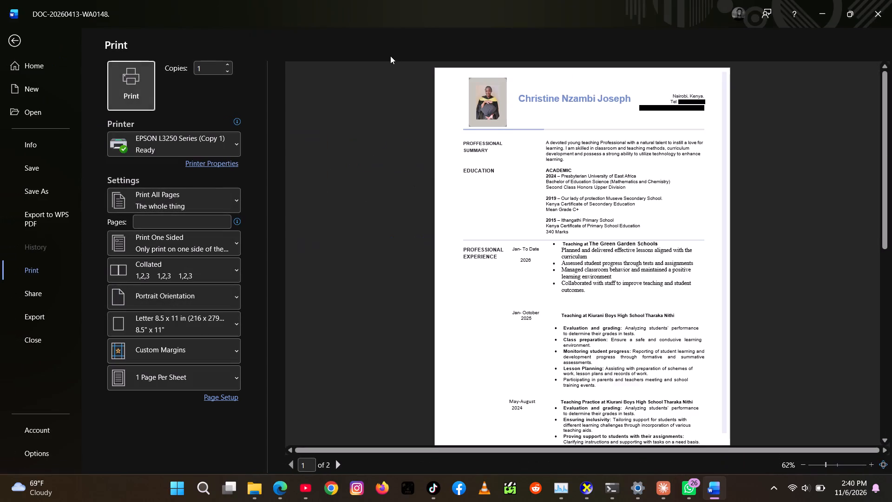
click(338, 461)
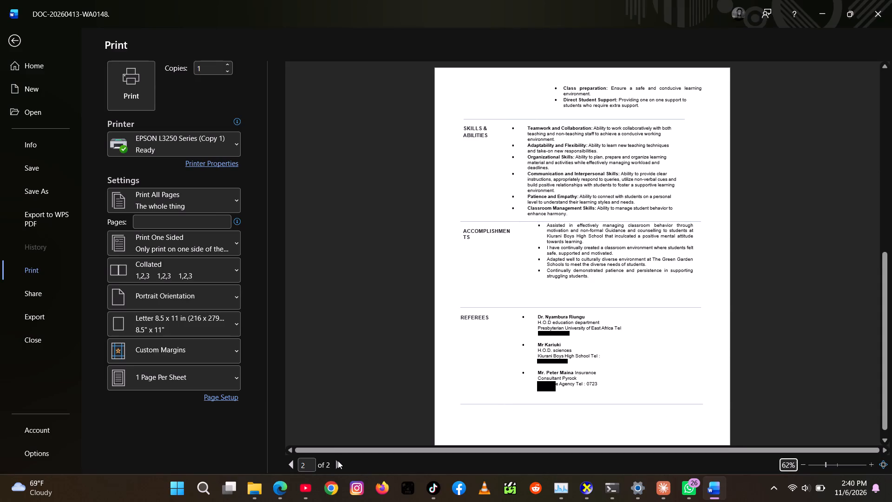
click(139, 73)
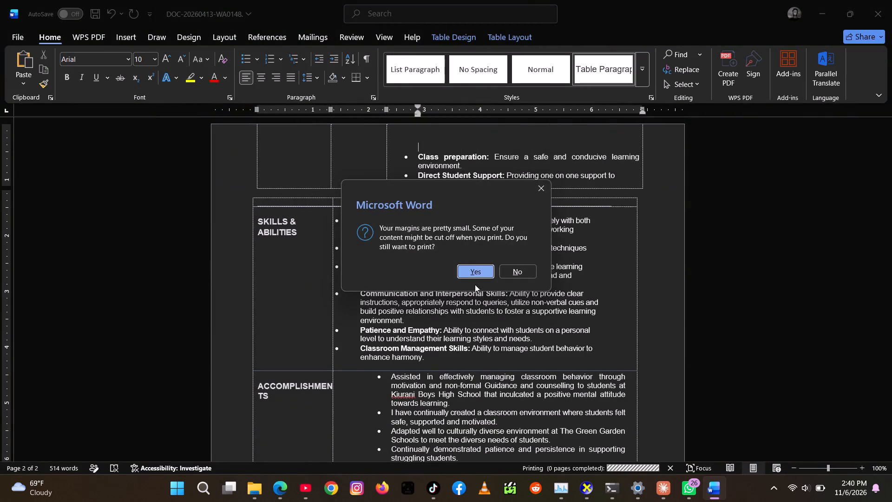
click(473, 270)
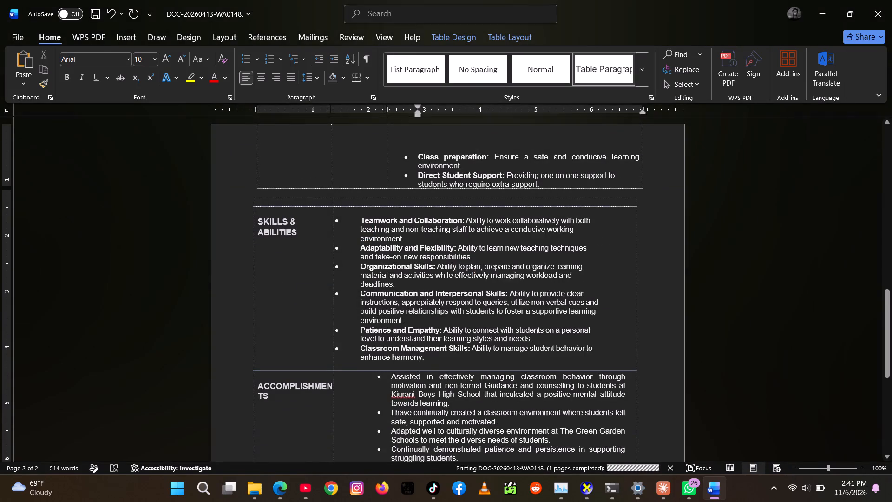
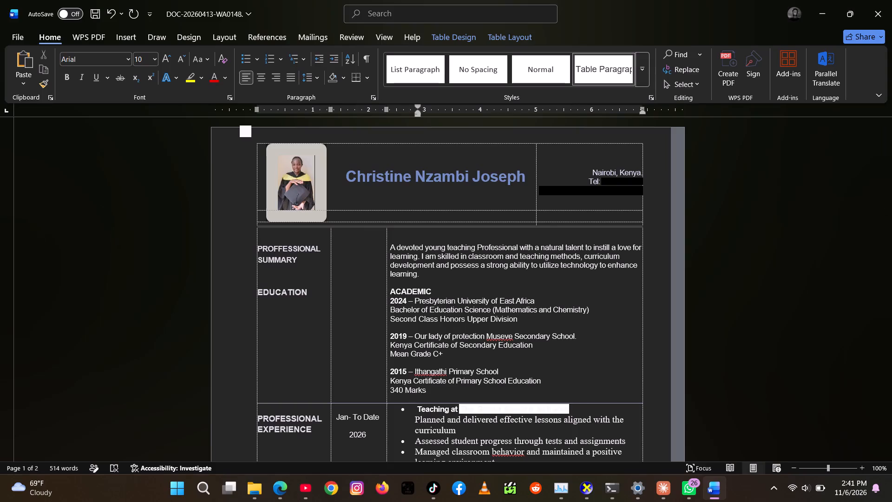
Print one more copy of the whole CV on the EPSON L3250 Series (Copy 1), keeping the small margins.
key(ctrl+p)
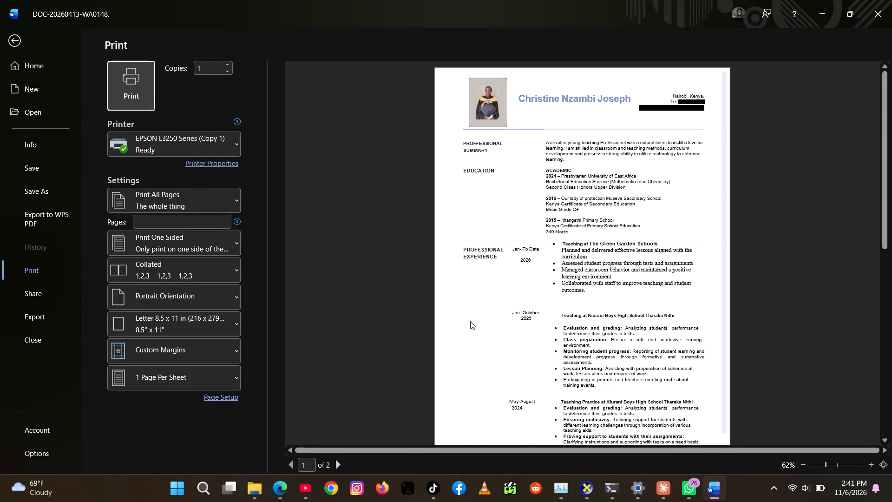
click(127, 92)
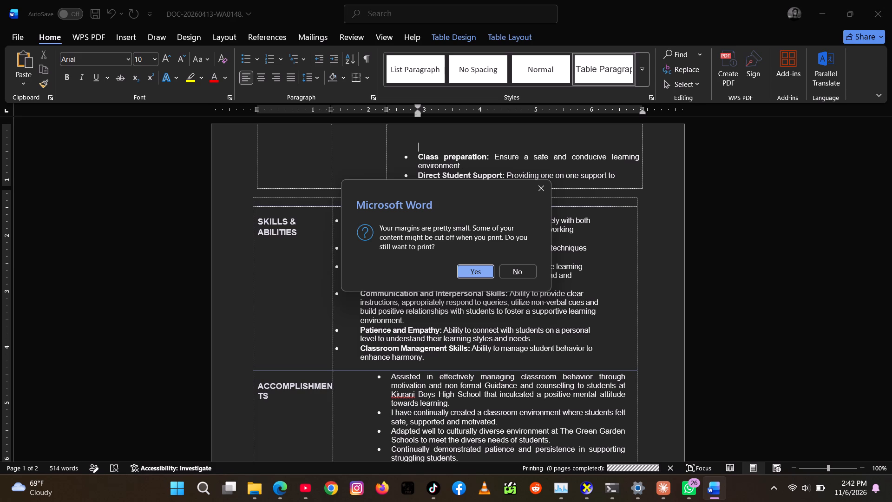